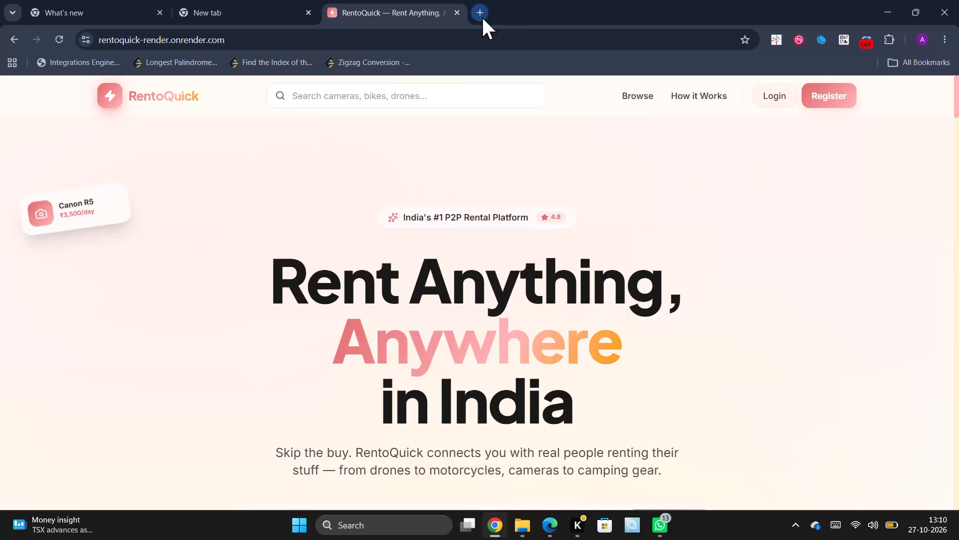
Go to the How it Works section of the RentoQuick homepage and read its Find What You Need, Book Instantly and Rent & Return explanations.
{"action": "scroll", "coordinate": [474, 217], "scroll_direction": "down", "scroll_amount": 4}
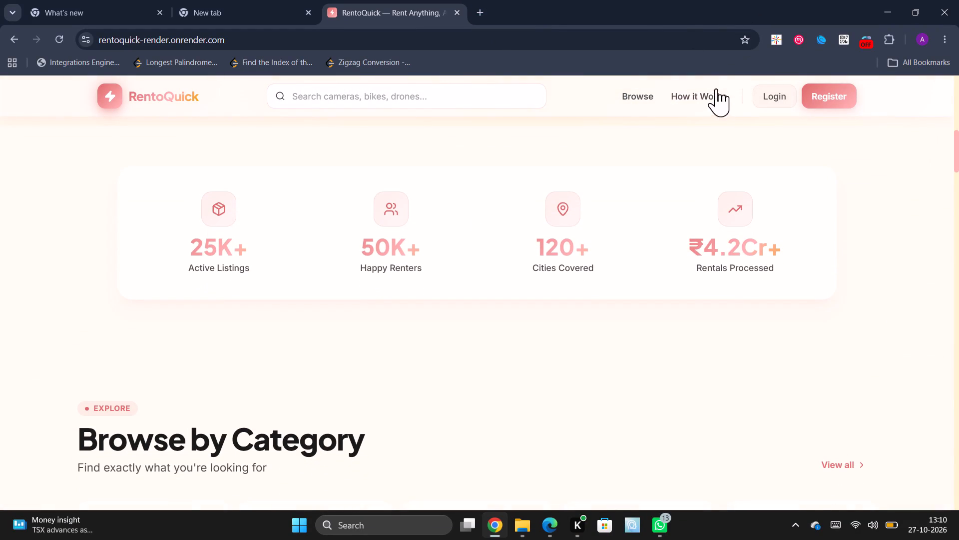
{"action": "left_click", "coordinate": [712, 96]}
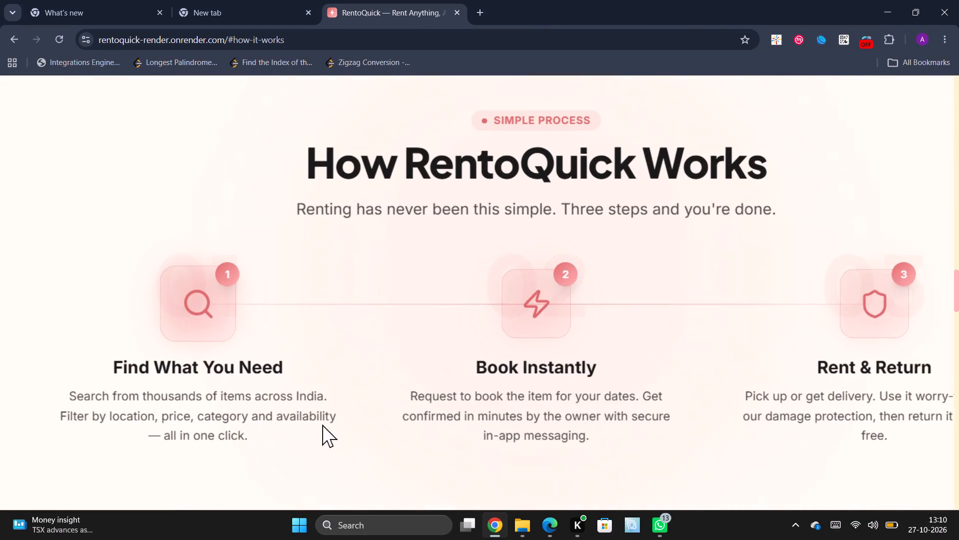
{"action": "scroll", "coordinate": [322, 424], "scroll_direction": "down", "scroll_amount": 2}
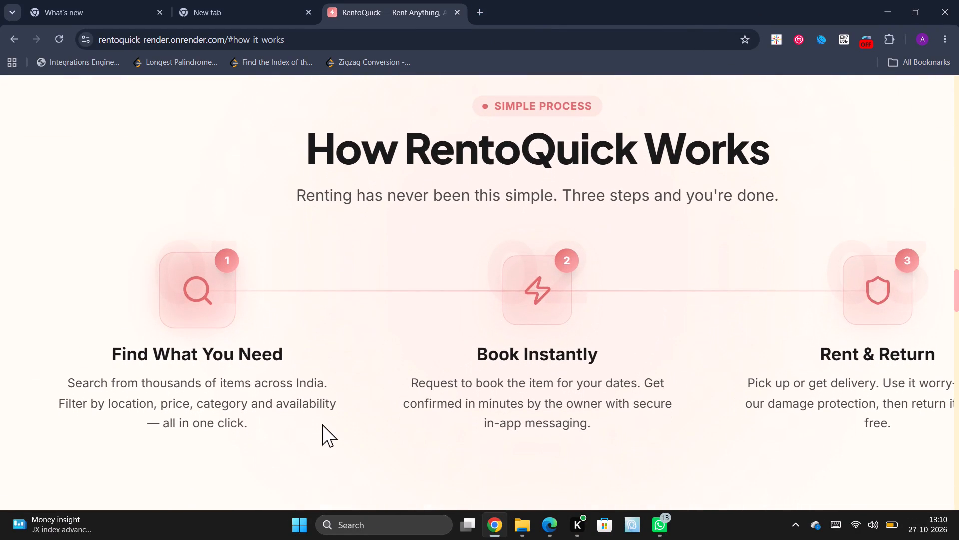
{"action": "scroll", "coordinate": [322, 424], "scroll_direction": "down", "scroll_amount": 3}
{"action": "scroll", "coordinate": [322, 424], "scroll_direction": "left", "scroll_amount": 1}
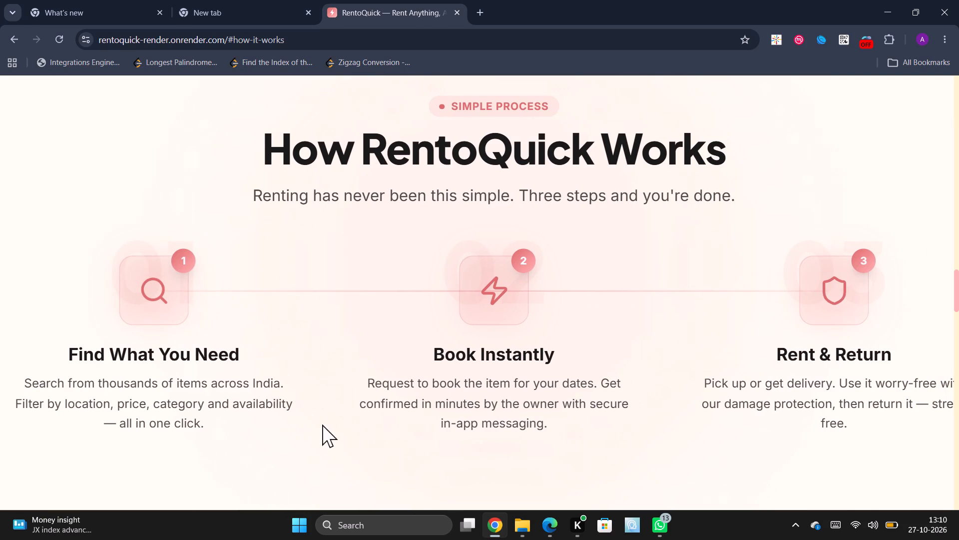
{"action": "scroll", "coordinate": [322, 424], "scroll_direction": "left", "scroll_amount": 1}
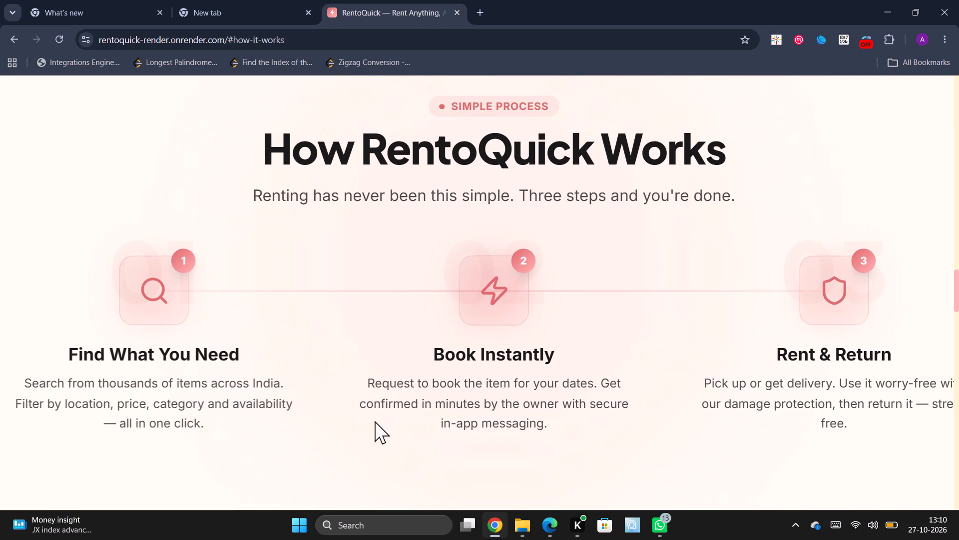
{"action": "left_click_drag", "start_coordinate": [365, 407], "coordinate": [615, 403]}
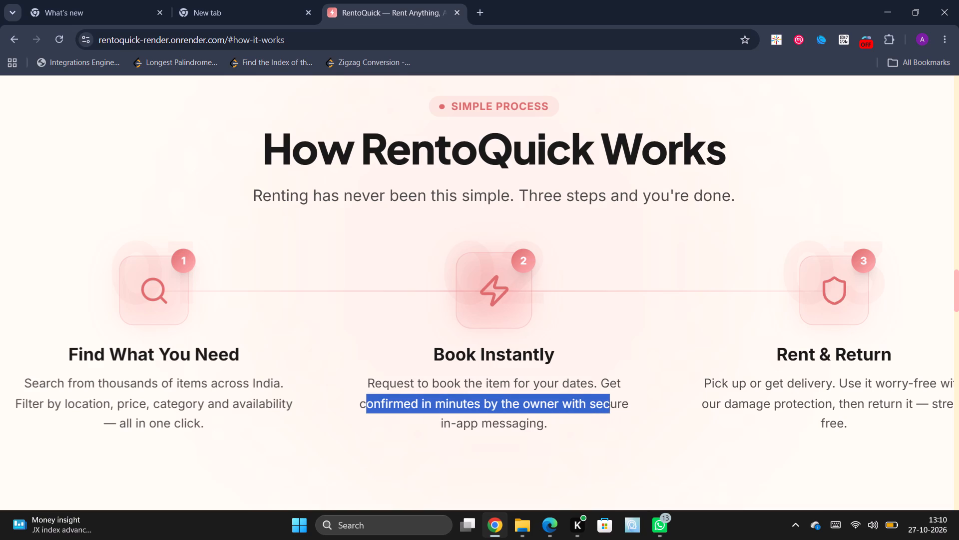
{"action": "left_click_drag", "start_coordinate": [615, 403], "coordinate": [541, 430]}
{"action": "left_click", "coordinate": [498, 454]}
{"action": "scroll", "coordinate": [498, 454], "scroll_direction": "left", "scroll_amount": 1}
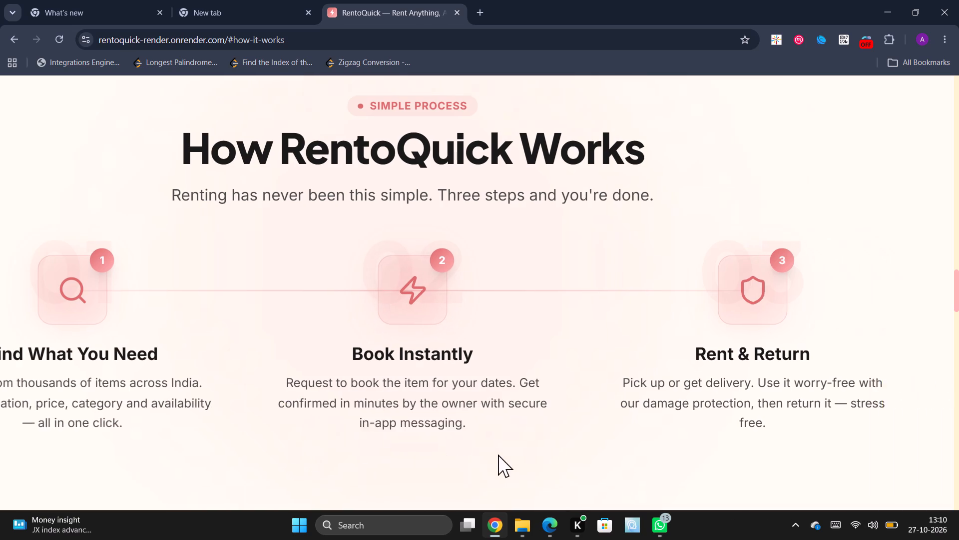
{"action": "scroll", "coordinate": [498, 454], "scroll_direction": "left", "scroll_amount": 2}
{"action": "left_click_drag", "start_coordinate": [576, 381], "coordinate": [641, 376]}
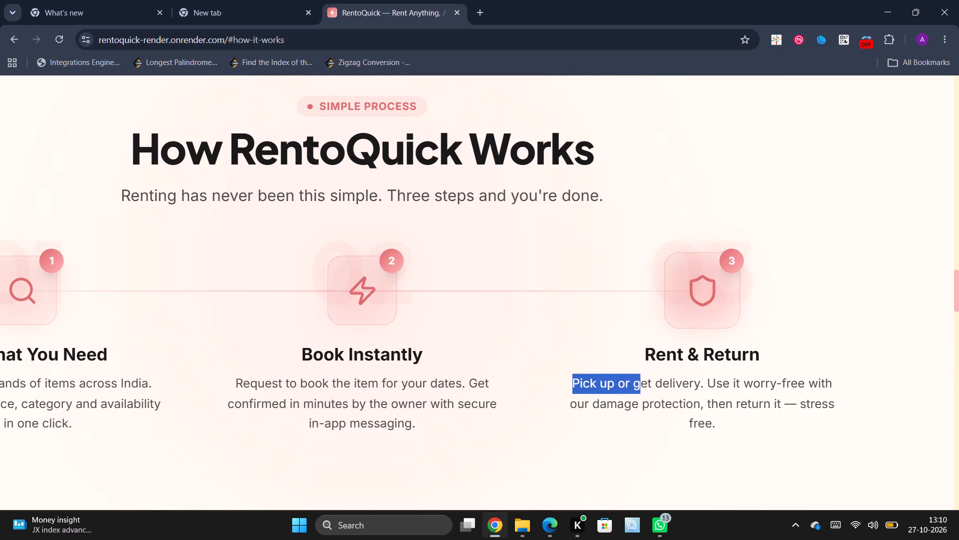
{"action": "left_click_drag", "start_coordinate": [641, 376], "coordinate": [694, 379]}
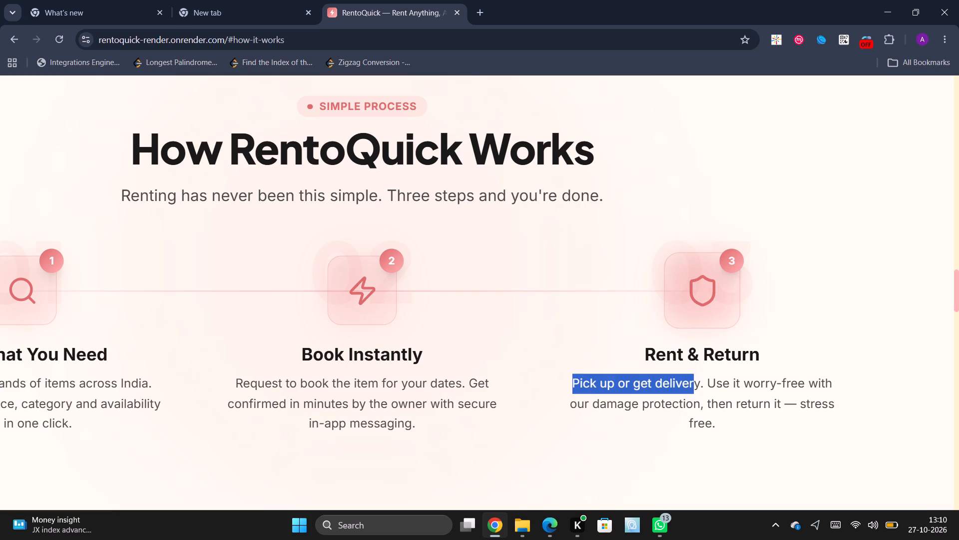
Look over the rest of the homepage down to the FAQ and newsletter sections, and return to the main rental search area.
{"action": "scroll", "coordinate": [699, 349], "scroll_direction": "down", "scroll_amount": 4}
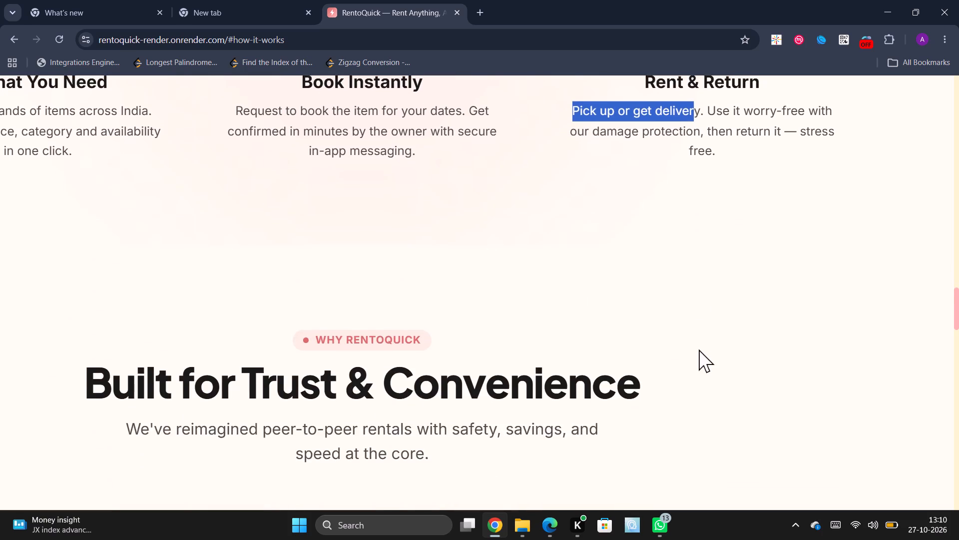
{"action": "scroll", "coordinate": [699, 349], "scroll_direction": "down", "scroll_amount": 11}
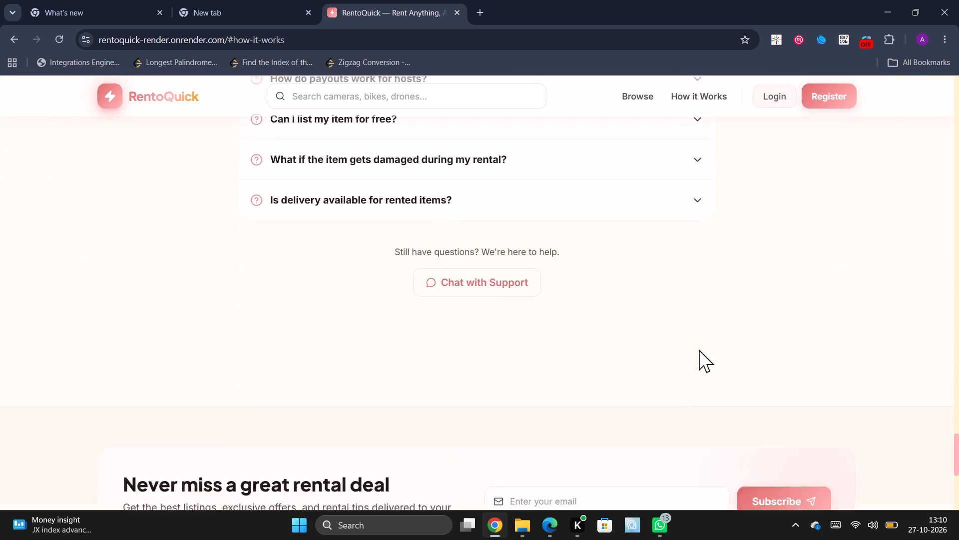
{"action": "scroll", "coordinate": [699, 349], "scroll_direction": "up", "scroll_amount": 14}
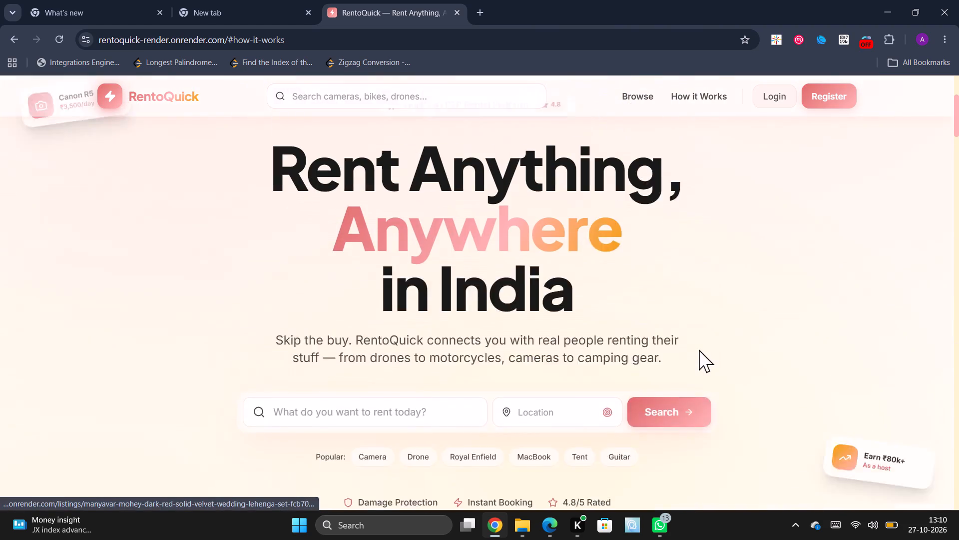
{"action": "scroll", "coordinate": [699, 349], "scroll_direction": "up", "scroll_amount": 2}
{"action": "scroll", "coordinate": [699, 349], "scroll_direction": "left", "scroll_amount": 1}
{"action": "scroll", "coordinate": [699, 349], "scroll_direction": "down", "scroll_amount": 1}
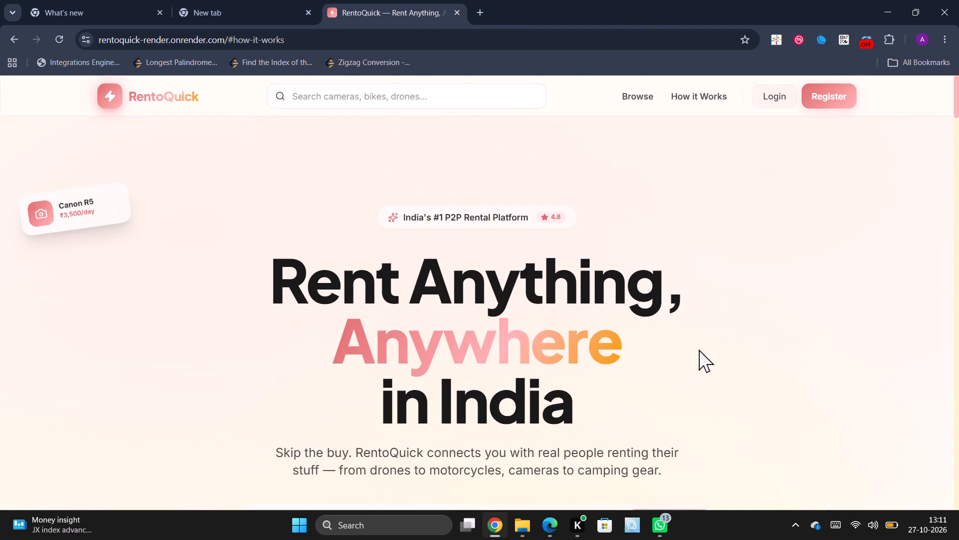
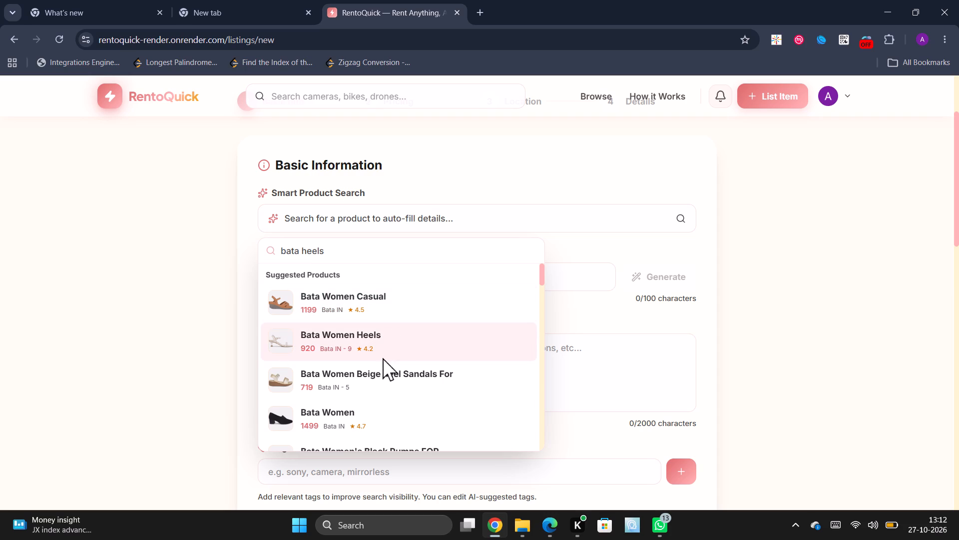
Auto-fill the new listing with Bata Women Kitten Heel Pump from the suggested products for "bata heels".
{"action": "scroll", "coordinate": [373, 380], "scroll_direction": "down", "scroll_amount": 3}
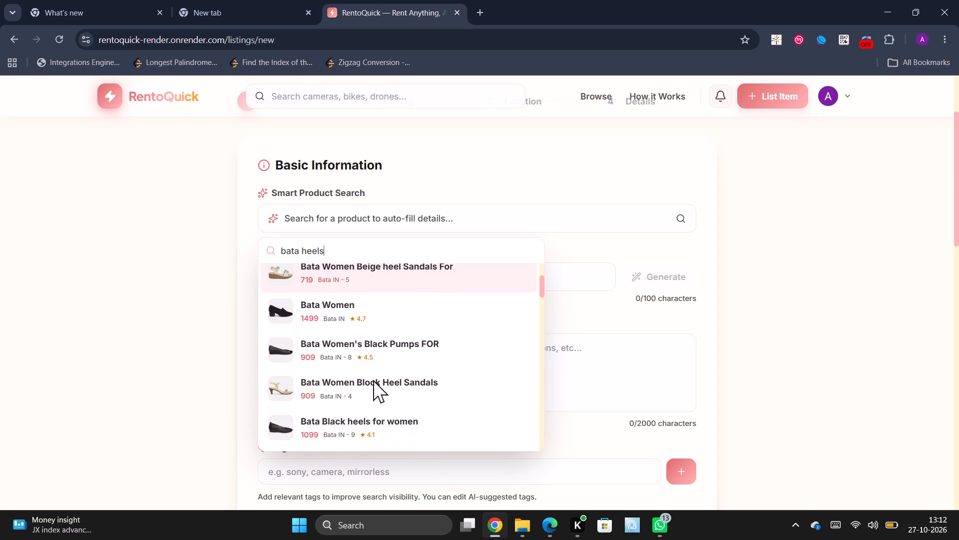
{"action": "scroll", "coordinate": [373, 380], "scroll_direction": "down", "scroll_amount": 1}
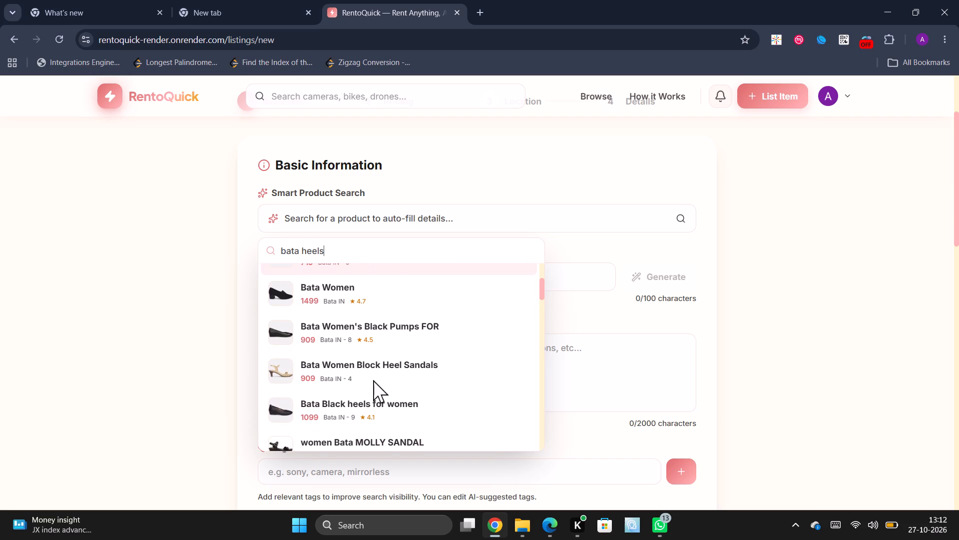
{"action": "scroll", "coordinate": [373, 380], "scroll_direction": "down", "scroll_amount": 1}
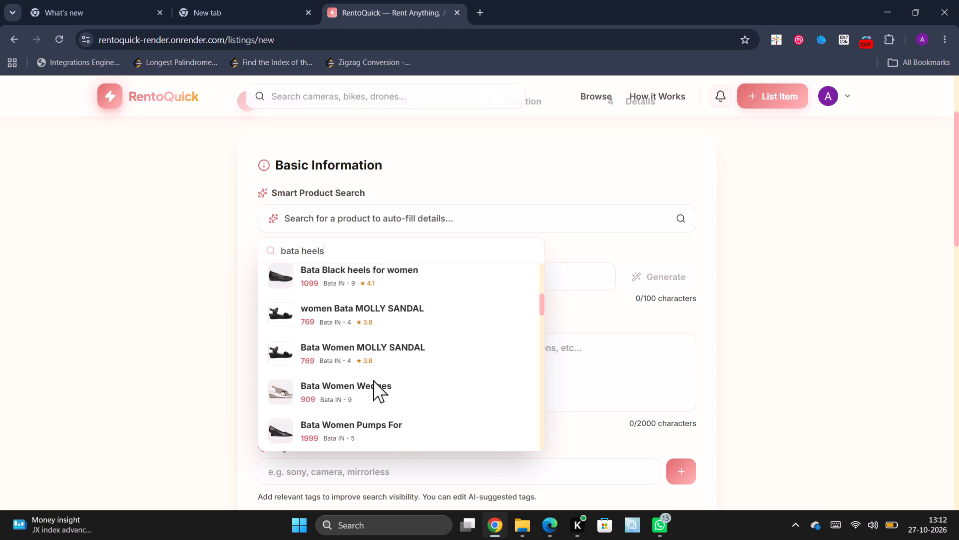
{"action": "scroll", "coordinate": [373, 380], "scroll_direction": "down", "scroll_amount": 2}
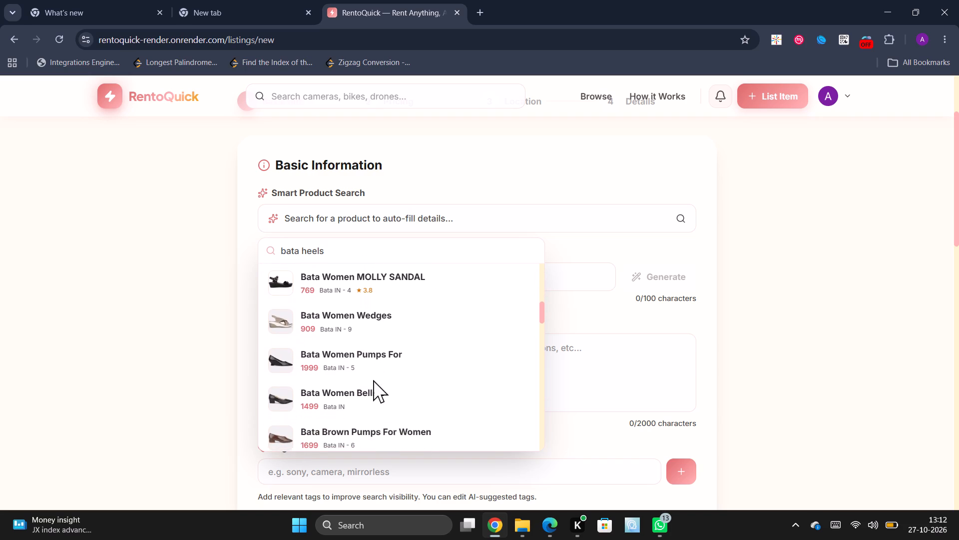
{"action": "scroll", "coordinate": [373, 380], "scroll_direction": "down", "scroll_amount": 4}
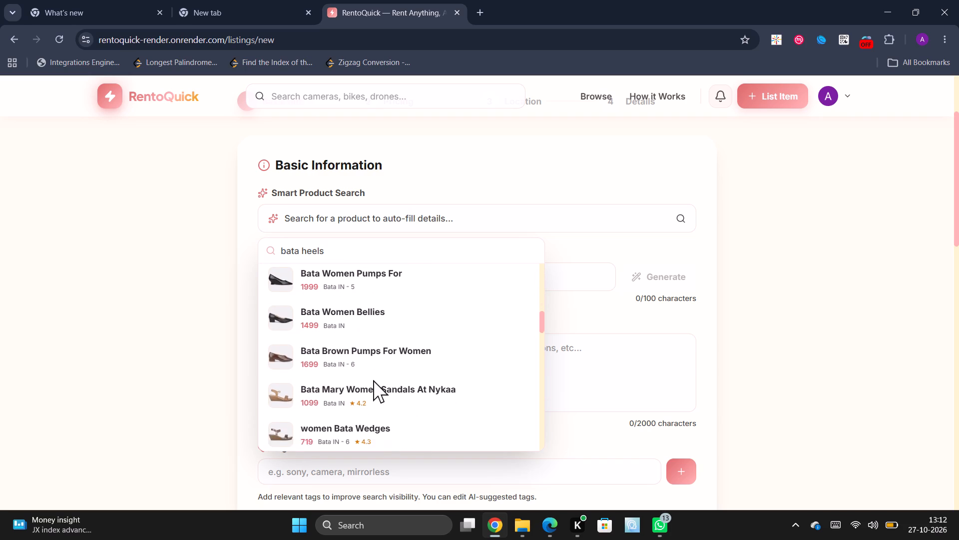
{"action": "scroll", "coordinate": [373, 380], "scroll_direction": "down", "scroll_amount": 3}
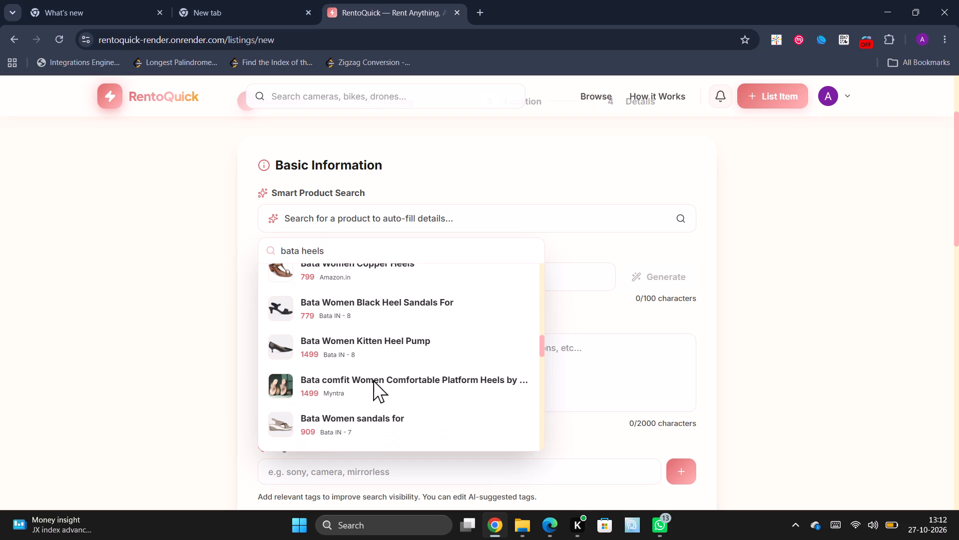
{"action": "scroll", "coordinate": [373, 380], "scroll_direction": "down", "scroll_amount": 1}
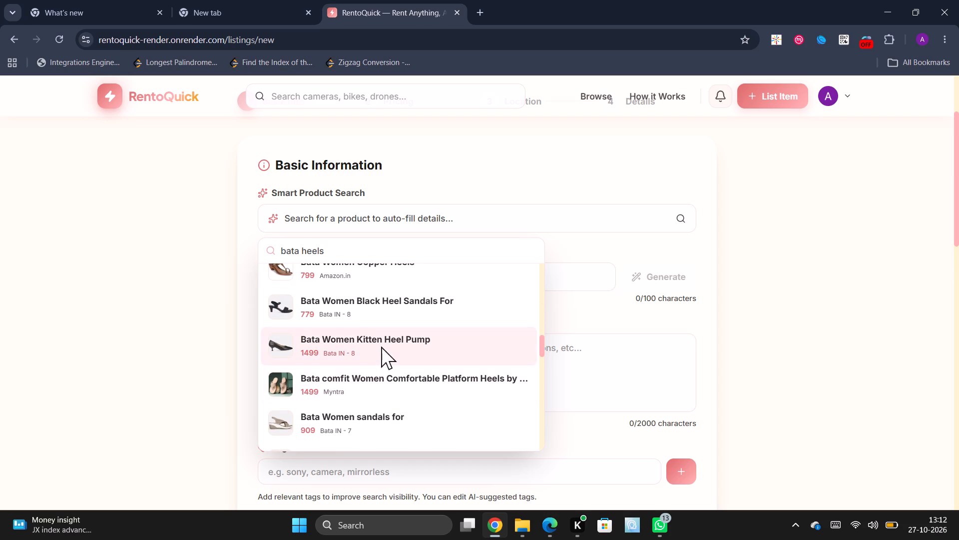
{"action": "left_click", "coordinate": [381, 346]}
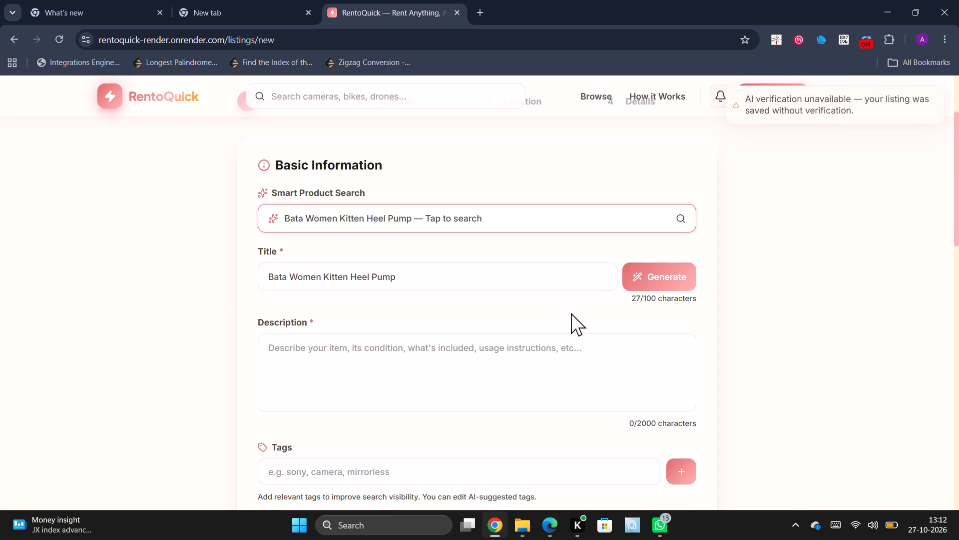
Open the listing's empty description for editing and look over the Tags, Category, Condition and Images fields.
{"action": "left_click", "coordinate": [495, 354]}
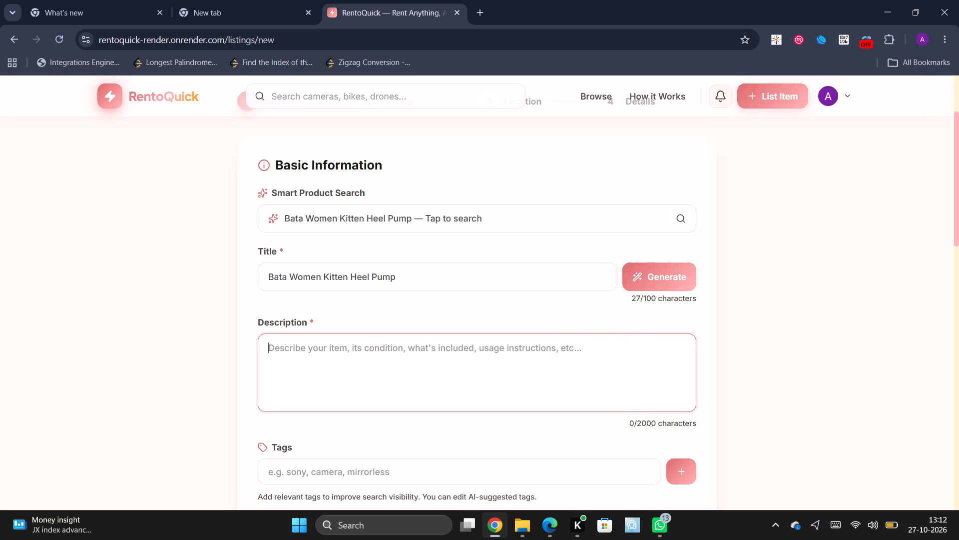
{"action": "scroll", "coordinate": [626, 340], "scroll_direction": "down", "scroll_amount": 2}
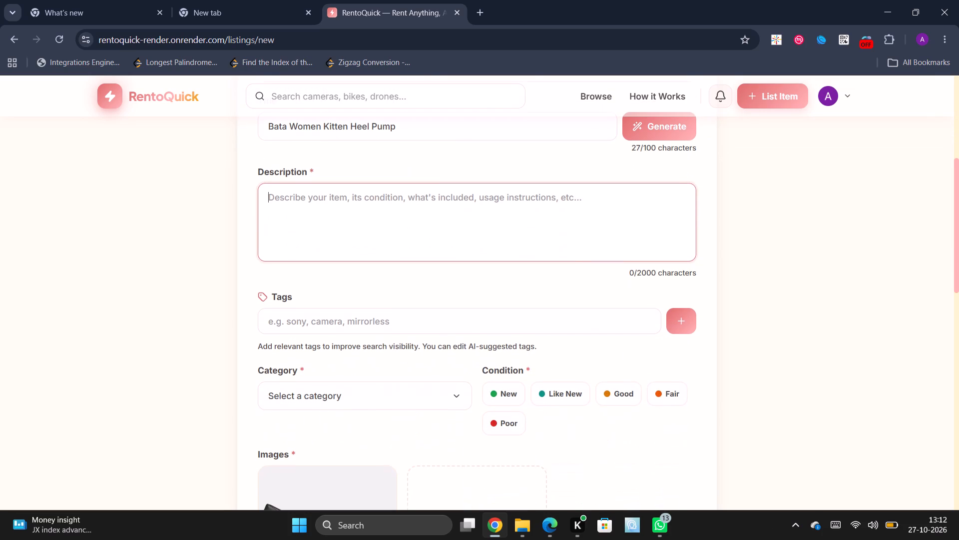
{"action": "scroll", "coordinate": [626, 340], "scroll_direction": "down", "scroll_amount": 1}
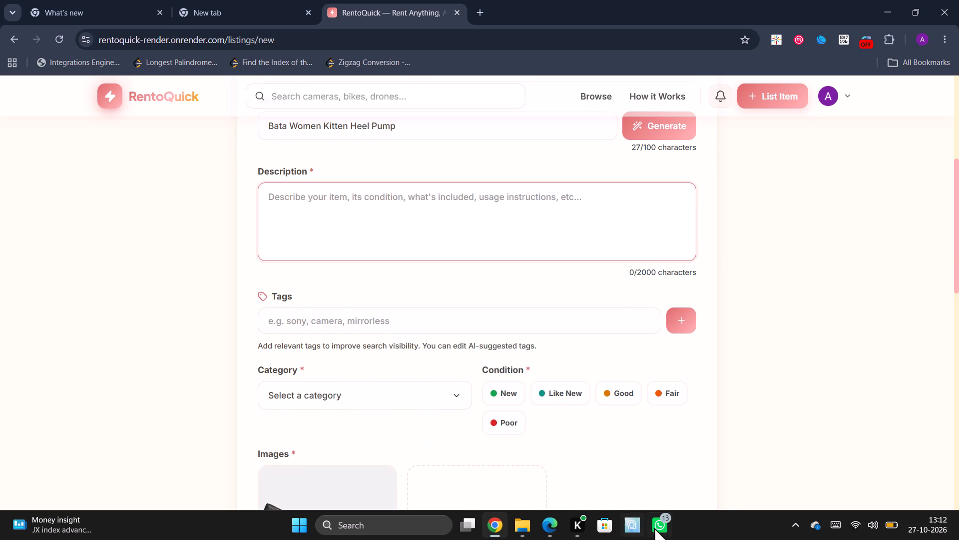
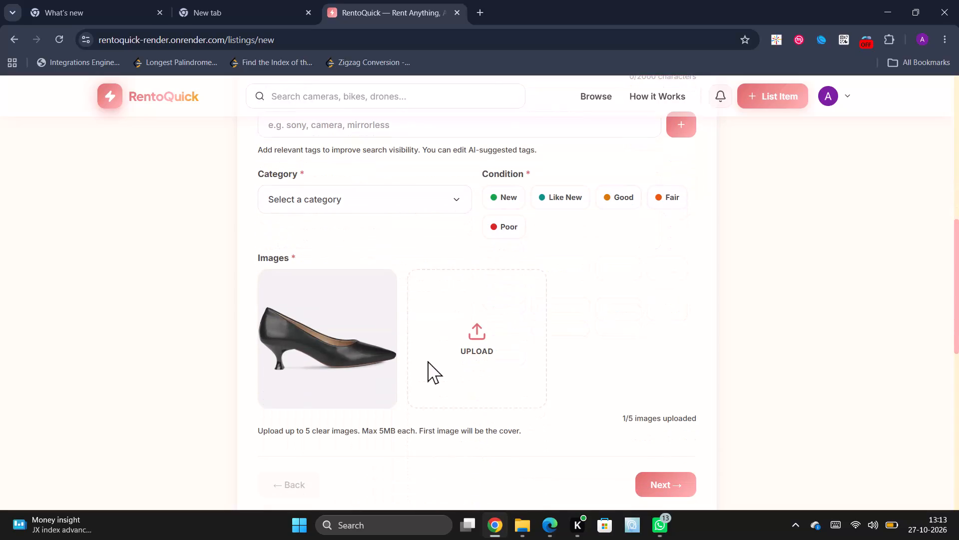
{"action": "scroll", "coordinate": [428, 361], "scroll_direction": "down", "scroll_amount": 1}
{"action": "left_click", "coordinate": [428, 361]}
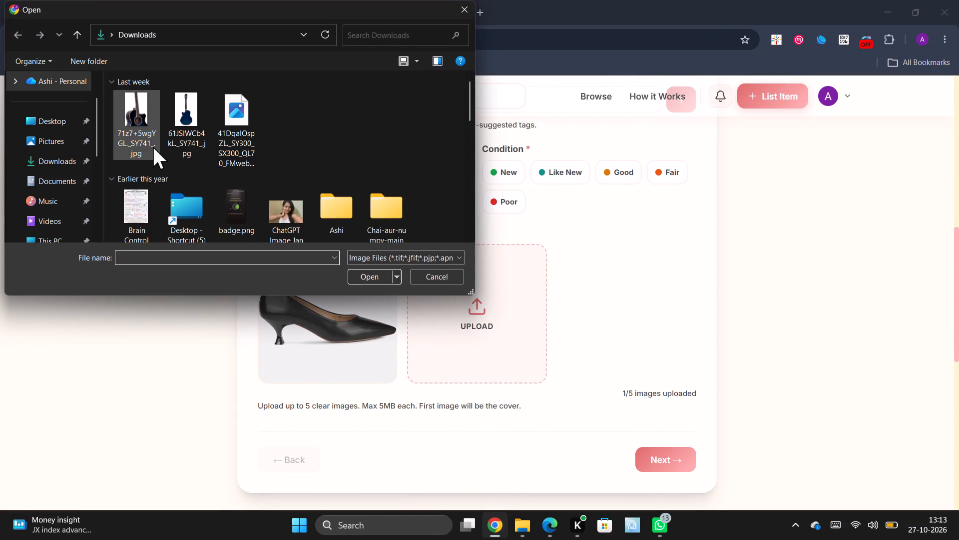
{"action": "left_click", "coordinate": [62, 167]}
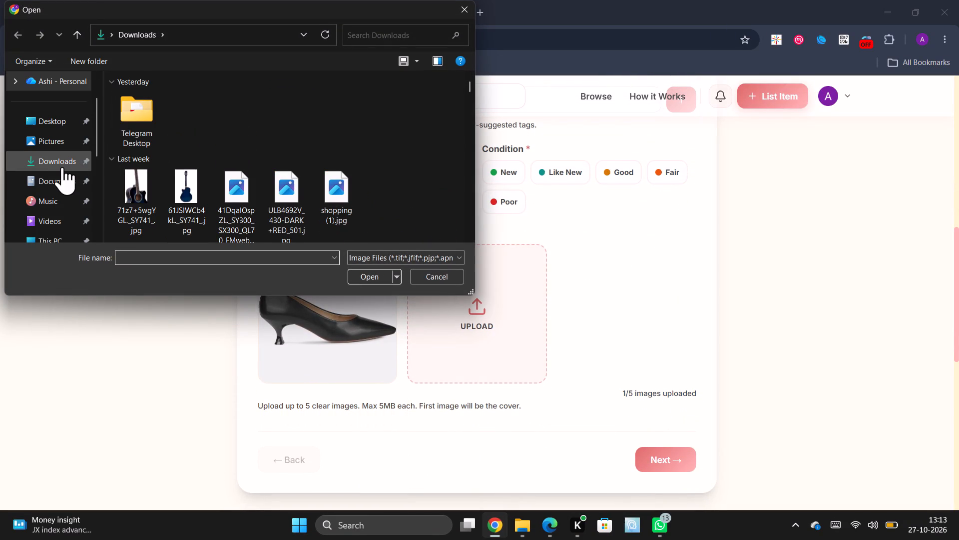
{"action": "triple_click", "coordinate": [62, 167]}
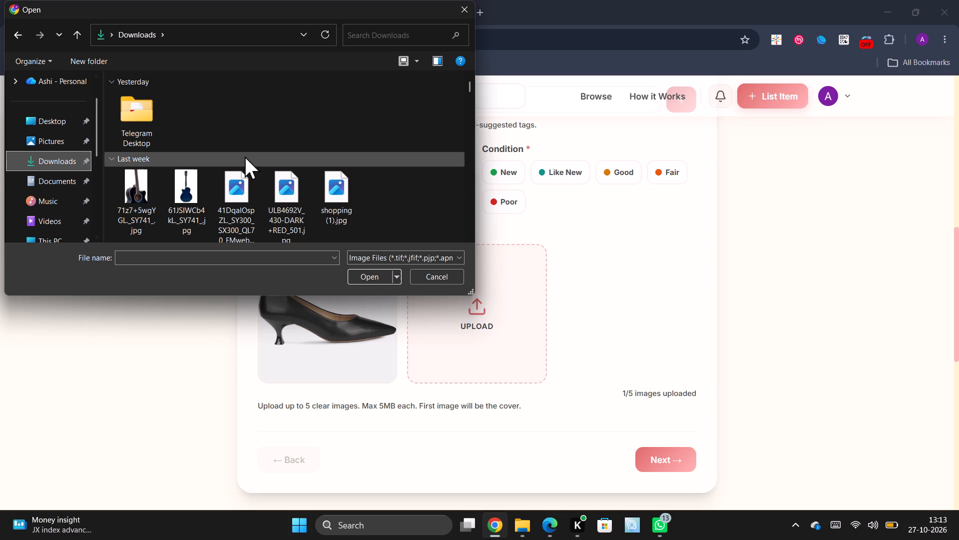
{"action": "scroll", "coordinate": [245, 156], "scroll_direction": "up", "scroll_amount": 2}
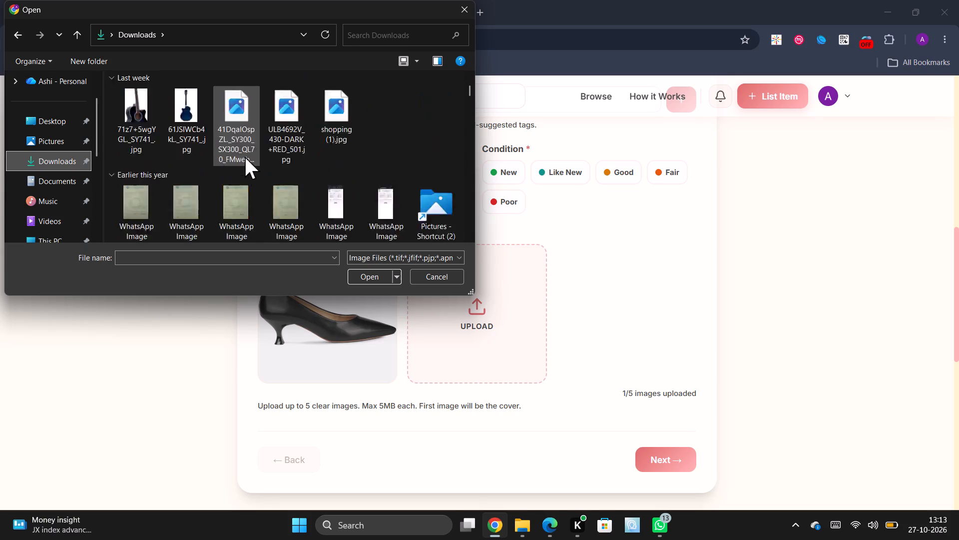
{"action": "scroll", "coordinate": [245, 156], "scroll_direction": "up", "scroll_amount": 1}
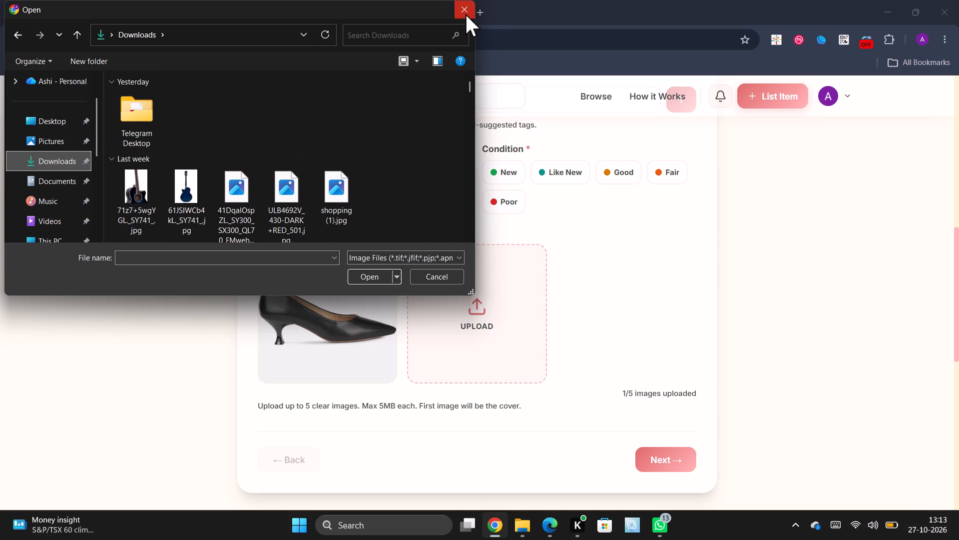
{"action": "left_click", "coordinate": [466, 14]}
Review the Basic Information form from the smart product search and title down to the Images section.
{"action": "scroll", "coordinate": [399, 334], "scroll_direction": "down", "scroll_amount": 1}
{"action": "scroll", "coordinate": [399, 334], "scroll_direction": "up", "scroll_amount": 6}
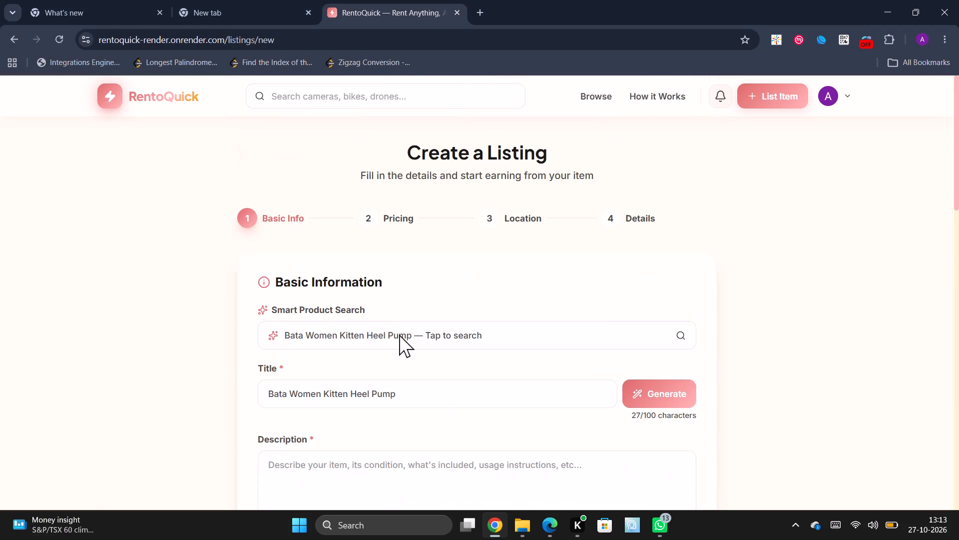
{"action": "scroll", "coordinate": [399, 334], "scroll_direction": "down", "scroll_amount": 4}
{"action": "scroll", "coordinate": [399, 334], "scroll_direction": "up", "scroll_amount": 4}
{"action": "scroll", "coordinate": [399, 334], "scroll_direction": "down", "scroll_amount": 5}
{"action": "scroll", "coordinate": [399, 334], "scroll_direction": "up", "scroll_amount": 5}
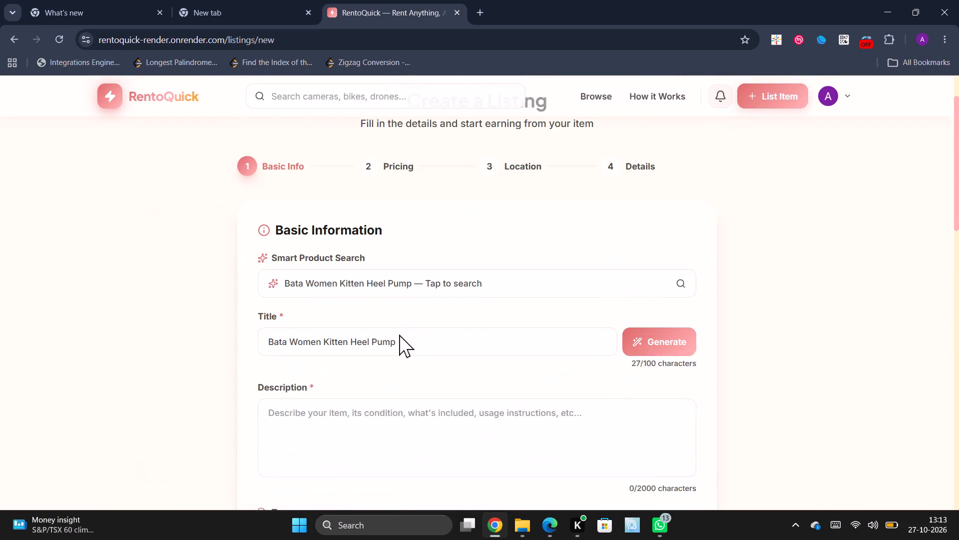
{"action": "scroll", "coordinate": [399, 334], "scroll_direction": "down", "scroll_amount": 6}
{"action": "scroll", "coordinate": [399, 334], "scroll_direction": "up", "scroll_amount": 1}
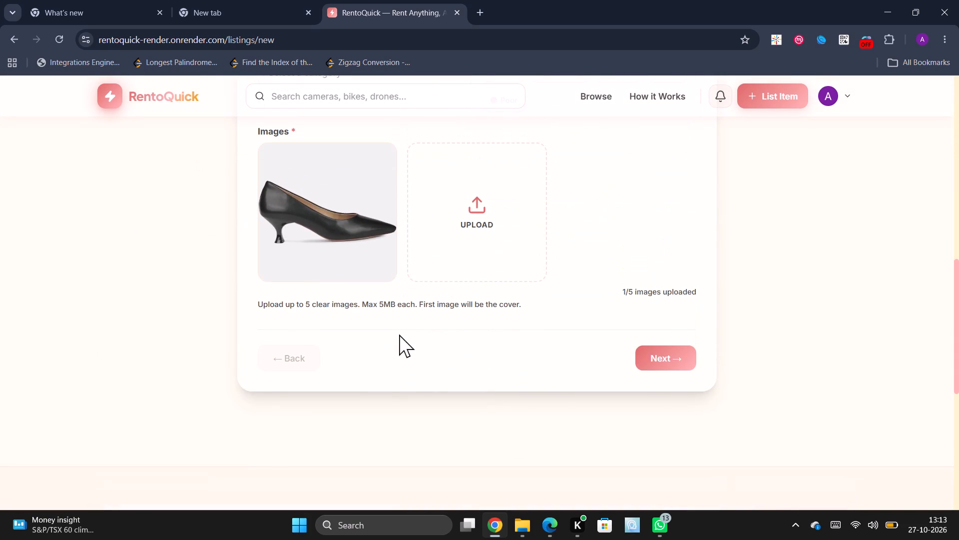
{"action": "scroll", "coordinate": [399, 334], "scroll_direction": "up", "scroll_amount": 5}
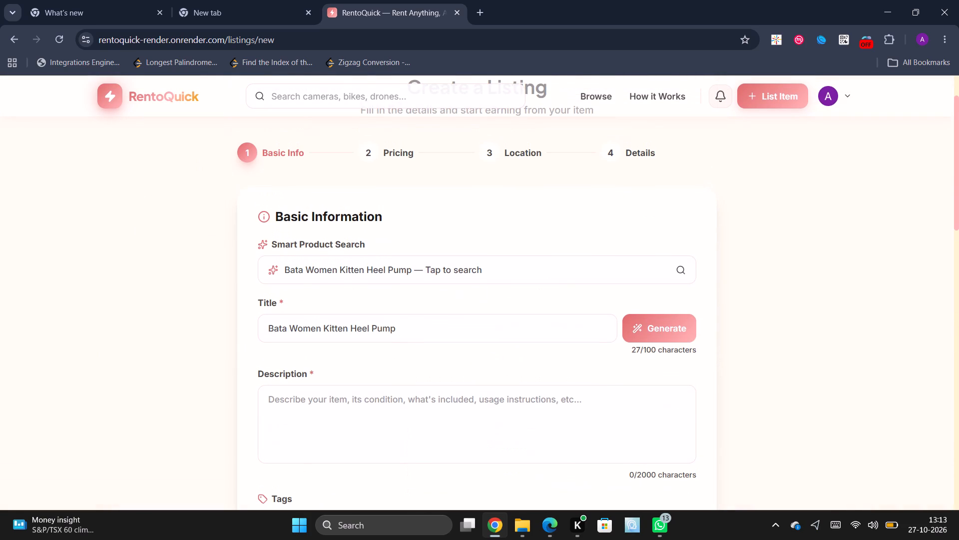
{"action": "scroll", "coordinate": [399, 334], "scroll_direction": "down", "scroll_amount": 5}
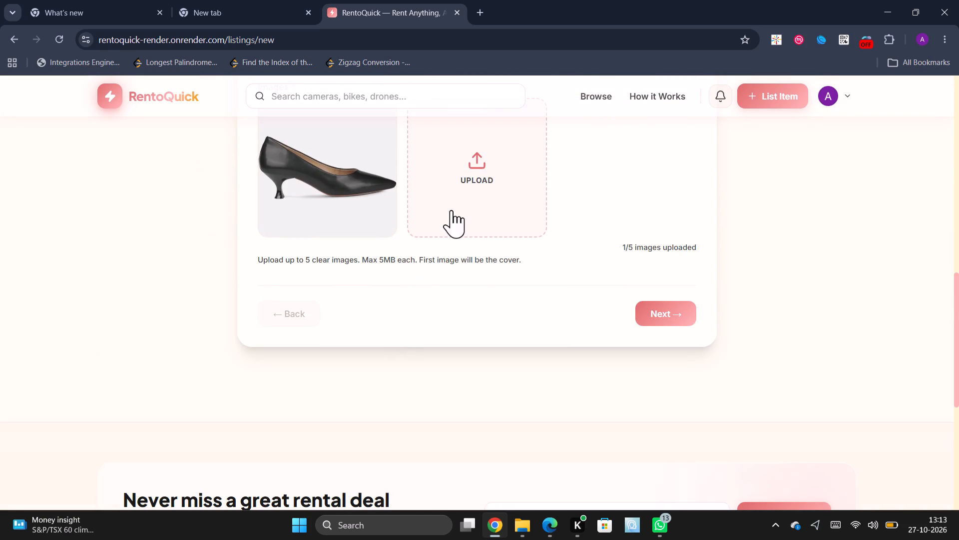
{"action": "left_click", "coordinate": [452, 210]}
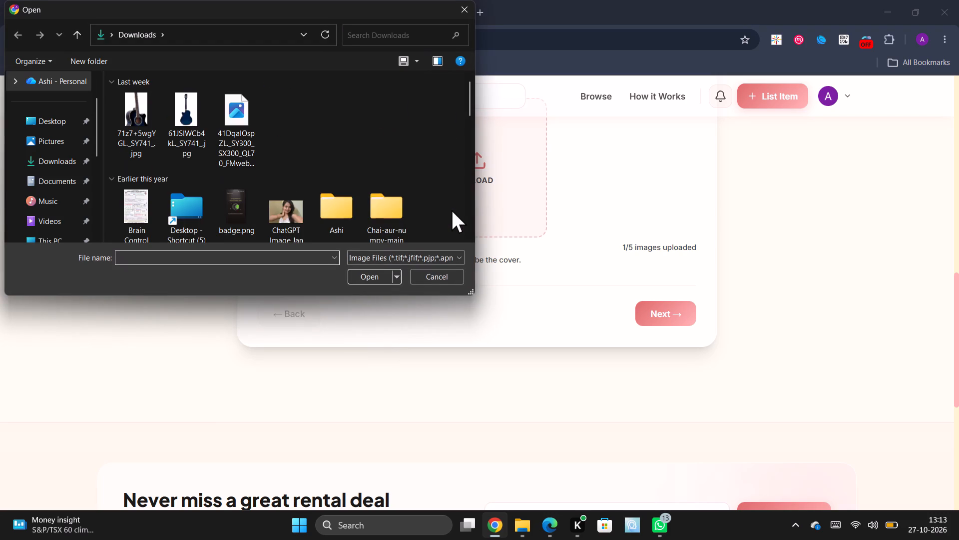
{"action": "left_click", "coordinate": [468, 5]}
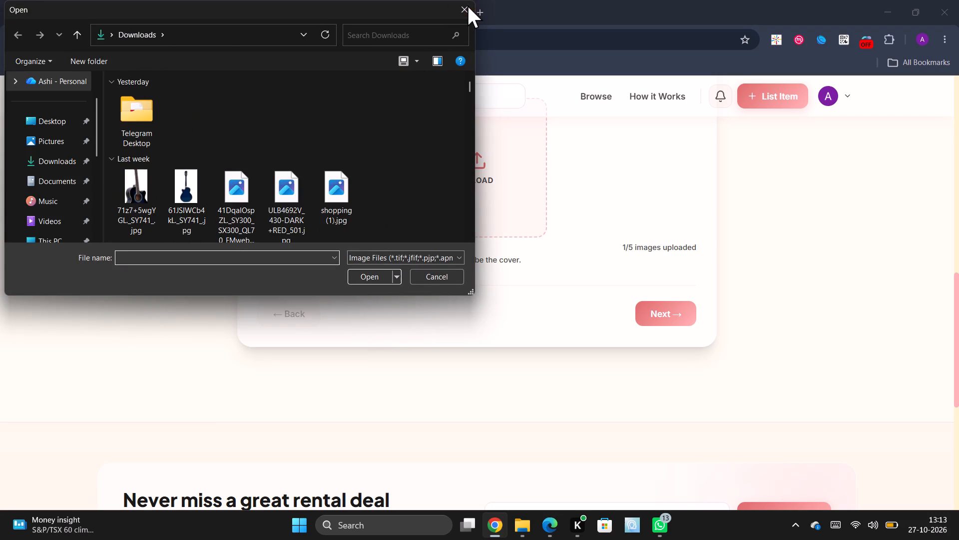
Enter "bata" as the listing's description.
{"action": "scroll", "coordinate": [329, 252], "scroll_direction": "up", "scroll_amount": 5}
{"action": "scroll", "coordinate": [329, 252], "scroll_direction": "down", "scroll_amount": 1}
{"action": "left_click", "coordinate": [329, 252]}
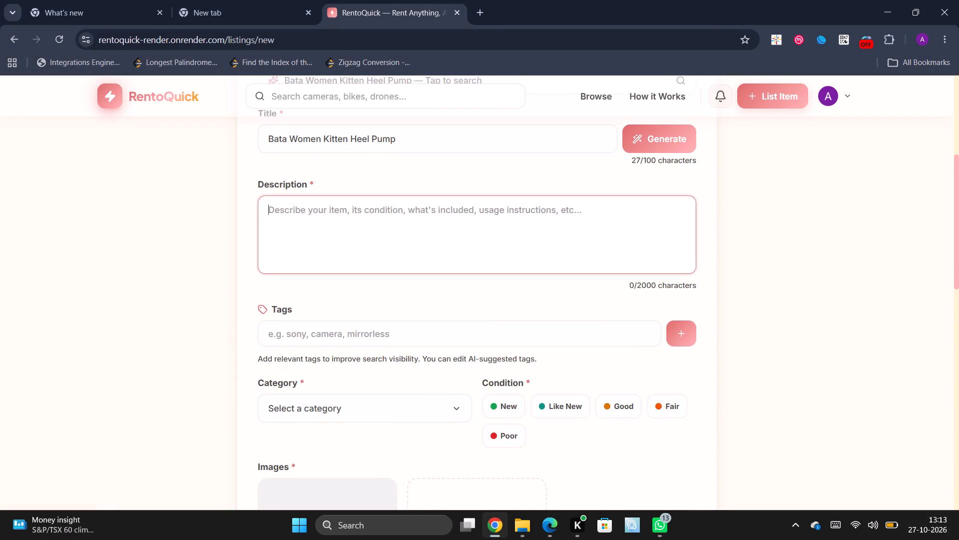
{"action": "type", "text": "bs"}
{"action": "key", "text": "BackSpace"}
{"action": "type", "text": "ata"}
{"action": "key", "text": "space"}
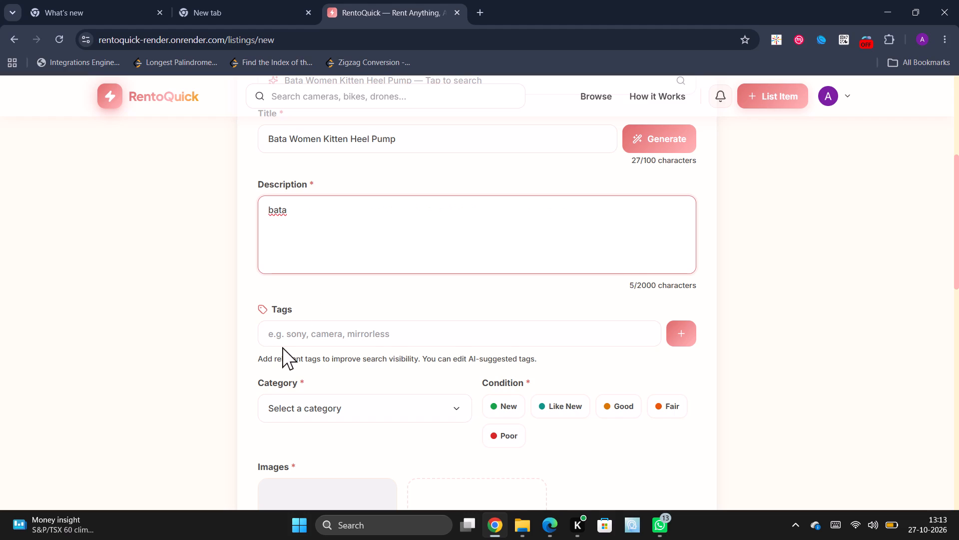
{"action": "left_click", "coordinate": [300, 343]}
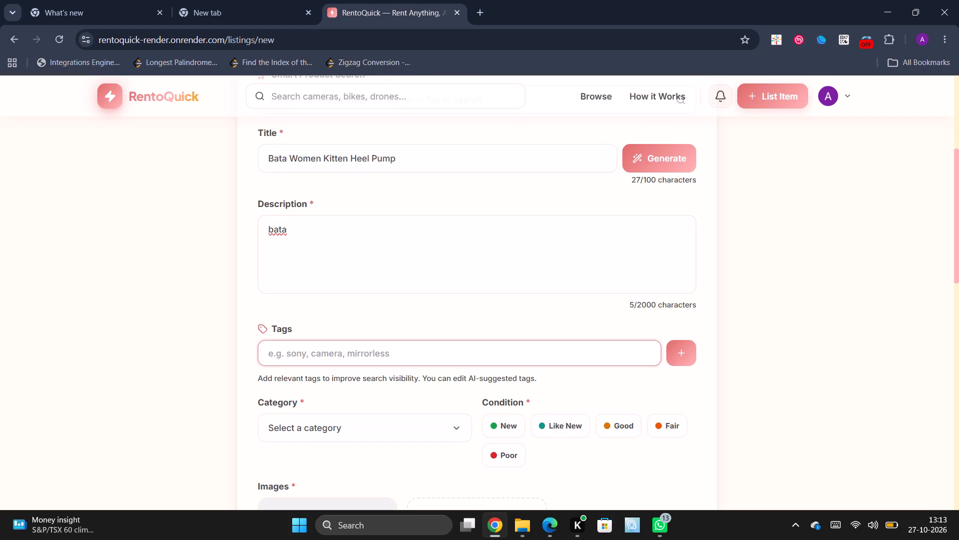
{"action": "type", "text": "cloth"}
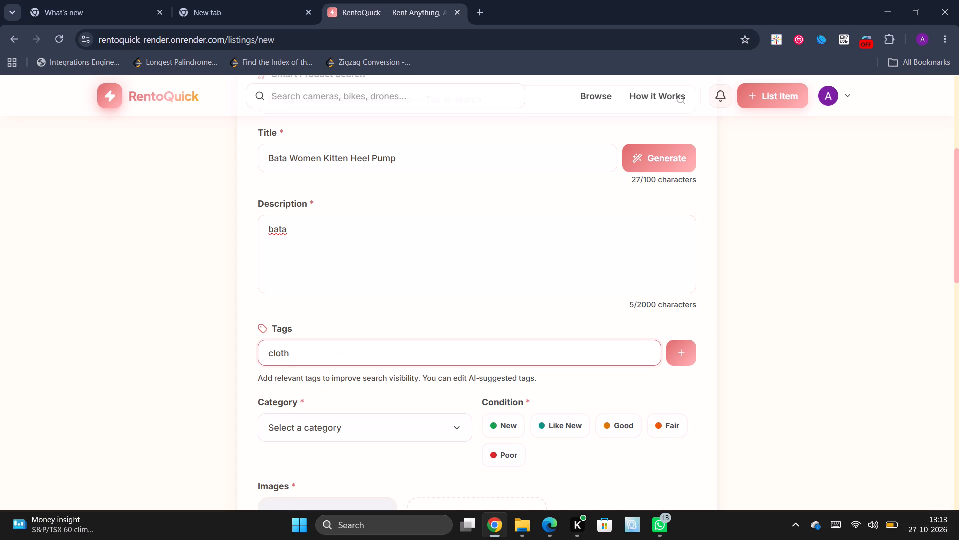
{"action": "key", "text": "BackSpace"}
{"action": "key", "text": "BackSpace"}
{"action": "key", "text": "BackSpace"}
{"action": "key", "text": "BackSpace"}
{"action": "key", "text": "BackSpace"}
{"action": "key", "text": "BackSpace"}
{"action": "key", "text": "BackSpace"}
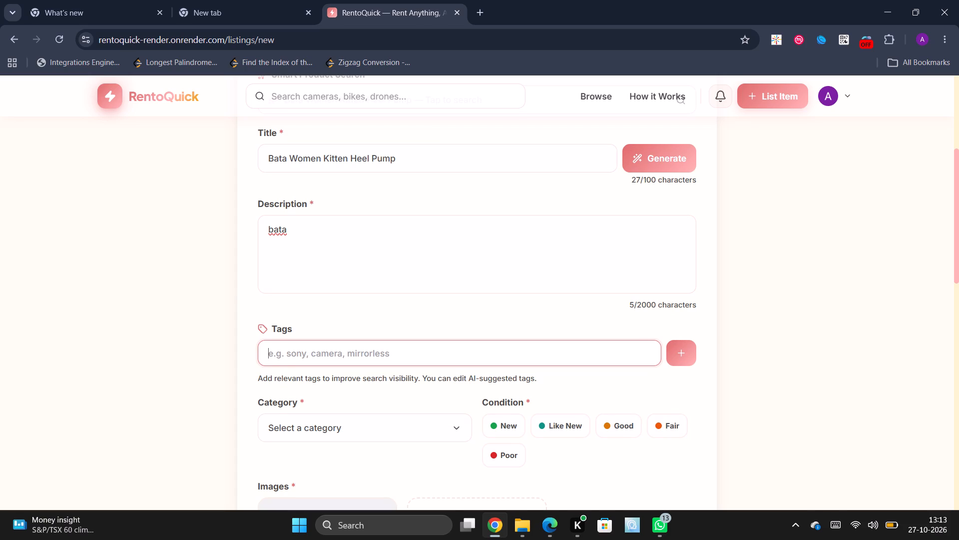
Add the tags "footwear" and "fashion" to the listing.
{"action": "type", "text": "footwear"}
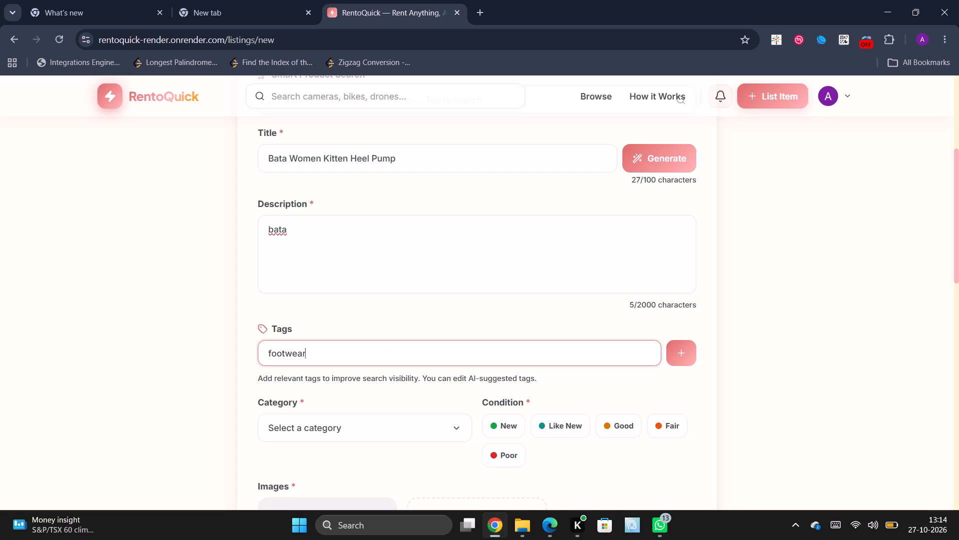
{"action": "left_click", "coordinate": [685, 352]}
{"action": "left_click", "coordinate": [573, 367]}
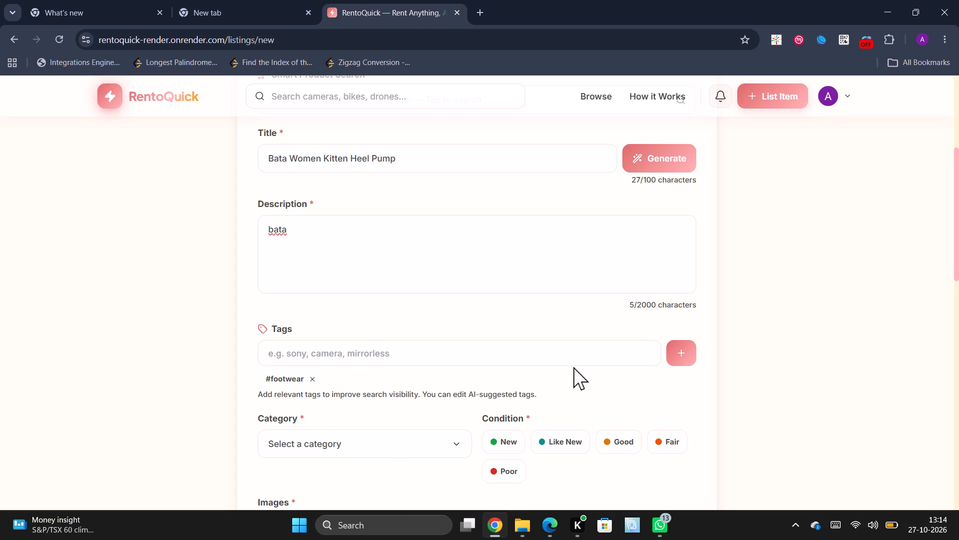
{"action": "scroll", "coordinate": [459, 407], "scroll_direction": "down", "scroll_amount": 1}
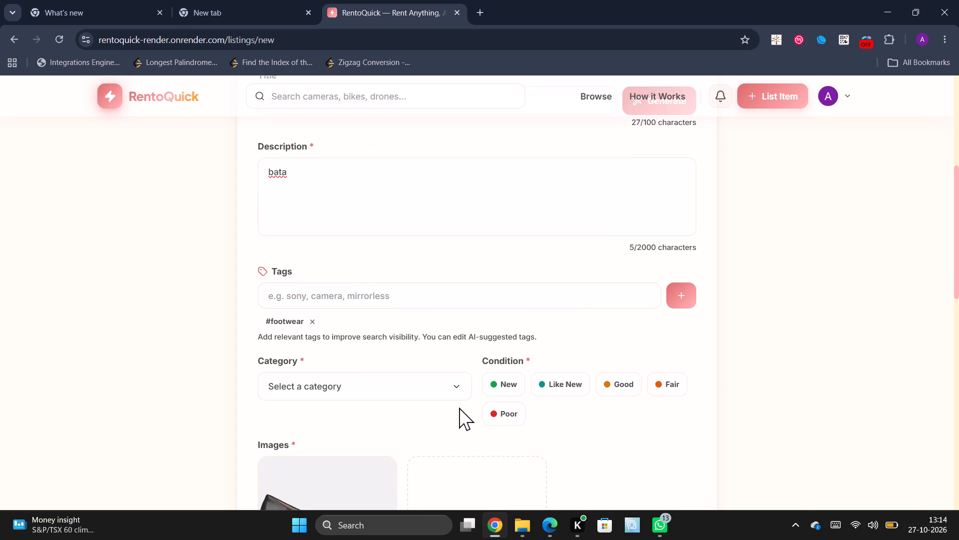
{"action": "left_click", "coordinate": [349, 296]}
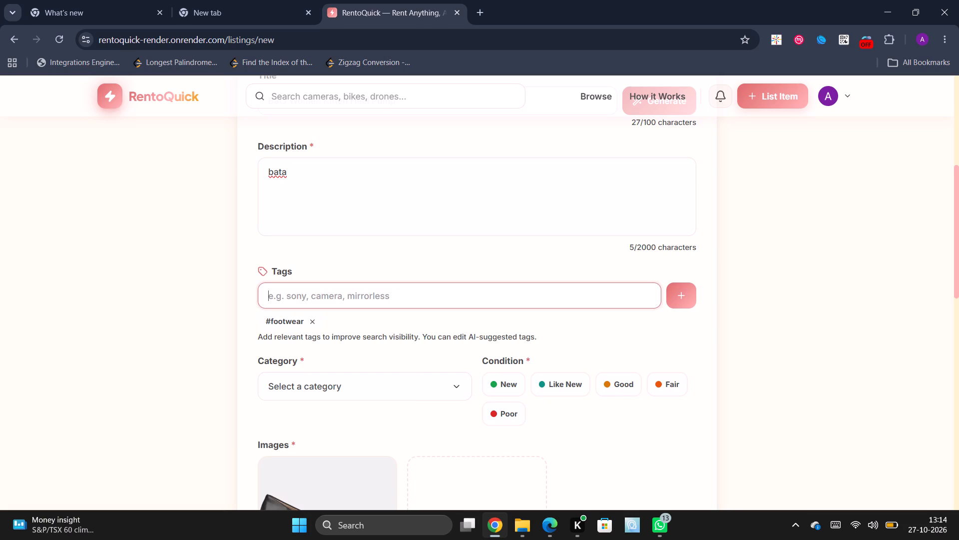
{"action": "type", "text": "fashiob"}
{"action": "key", "text": "BackSpace"}
{"action": "key", "text": "n"}
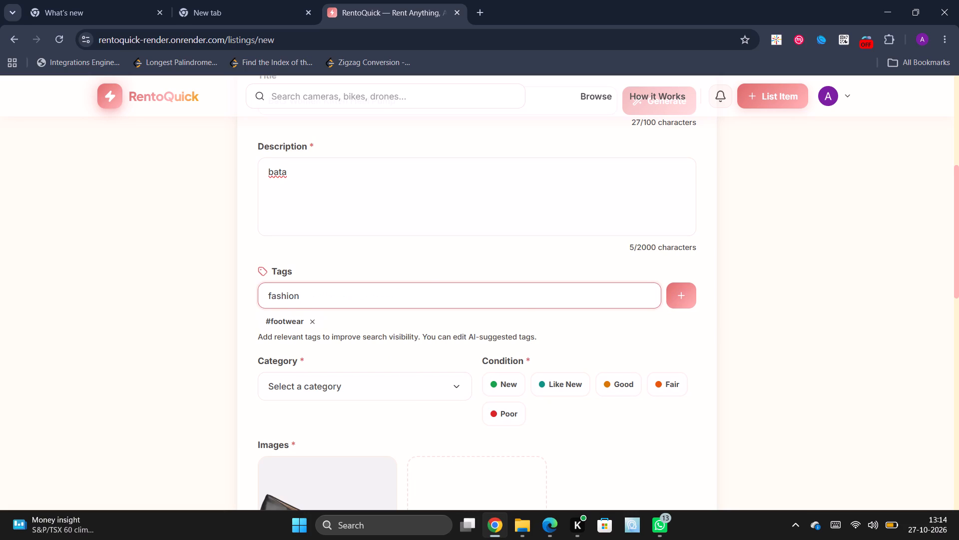
{"action": "left_click", "coordinate": [670, 300]}
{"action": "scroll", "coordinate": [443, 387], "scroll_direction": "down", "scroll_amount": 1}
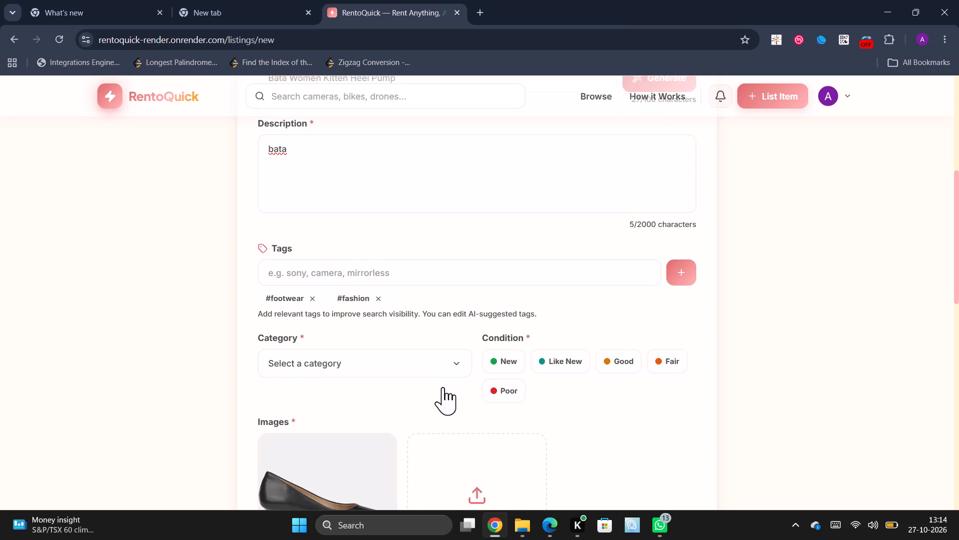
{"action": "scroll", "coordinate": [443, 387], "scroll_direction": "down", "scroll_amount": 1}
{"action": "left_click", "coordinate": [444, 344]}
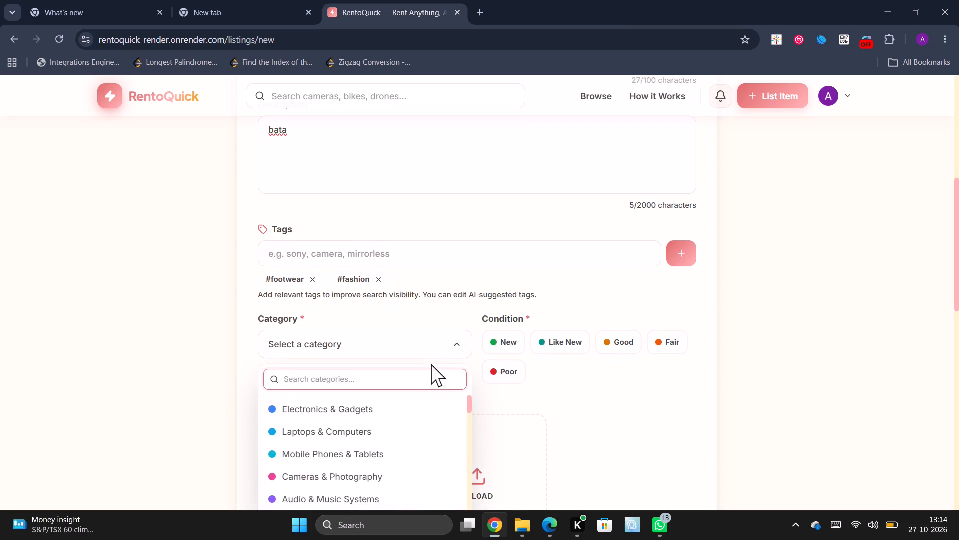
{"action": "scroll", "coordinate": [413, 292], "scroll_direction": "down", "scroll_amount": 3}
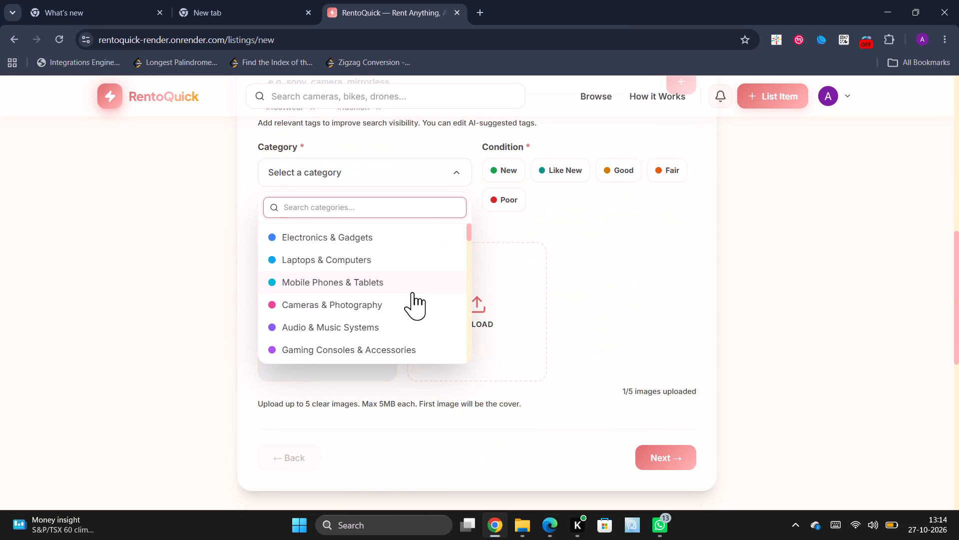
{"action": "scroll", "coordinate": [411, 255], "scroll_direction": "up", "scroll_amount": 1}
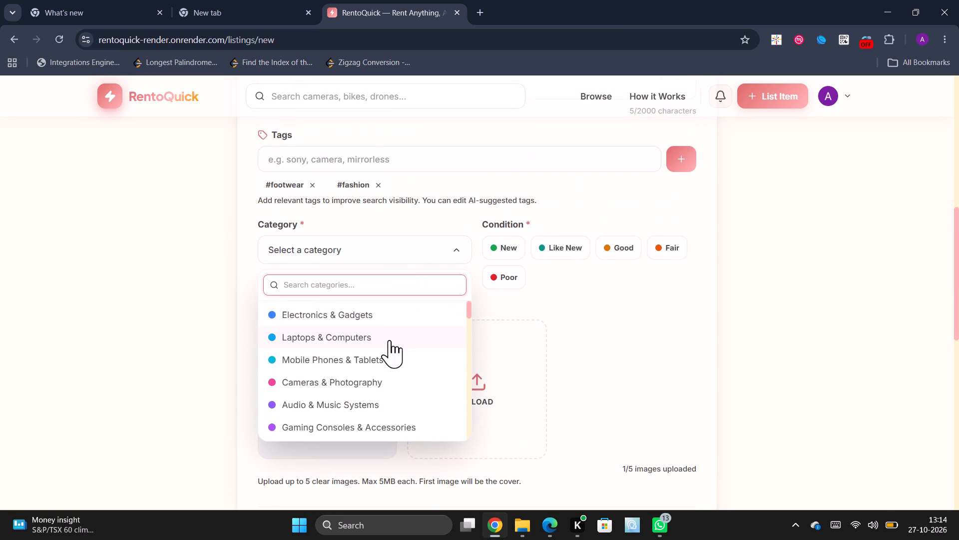
Add three more tags to the listing: "heels", "bata" and "formals".
{"action": "left_click", "coordinate": [334, 160]}
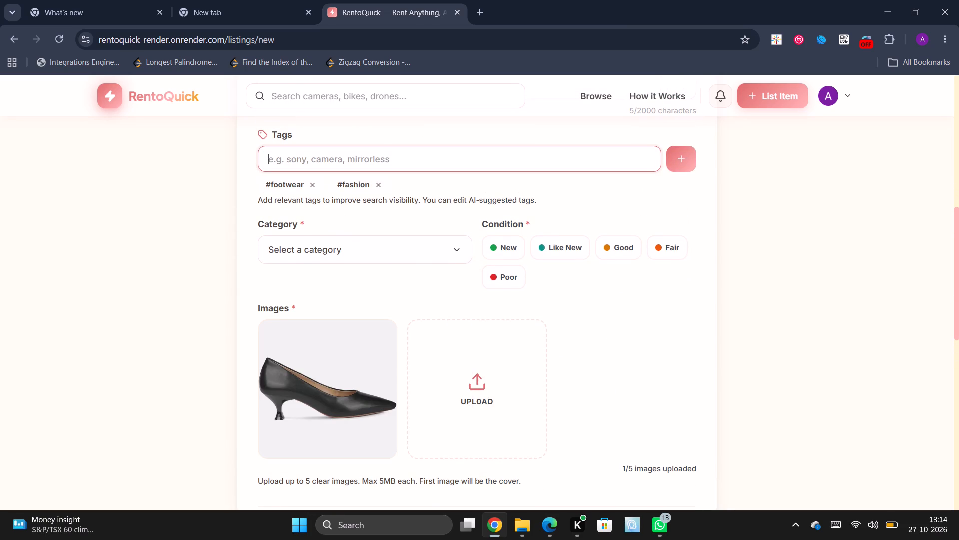
{"action": "type", "text": "heels"}
{"action": "left_click", "coordinate": [684, 151]}
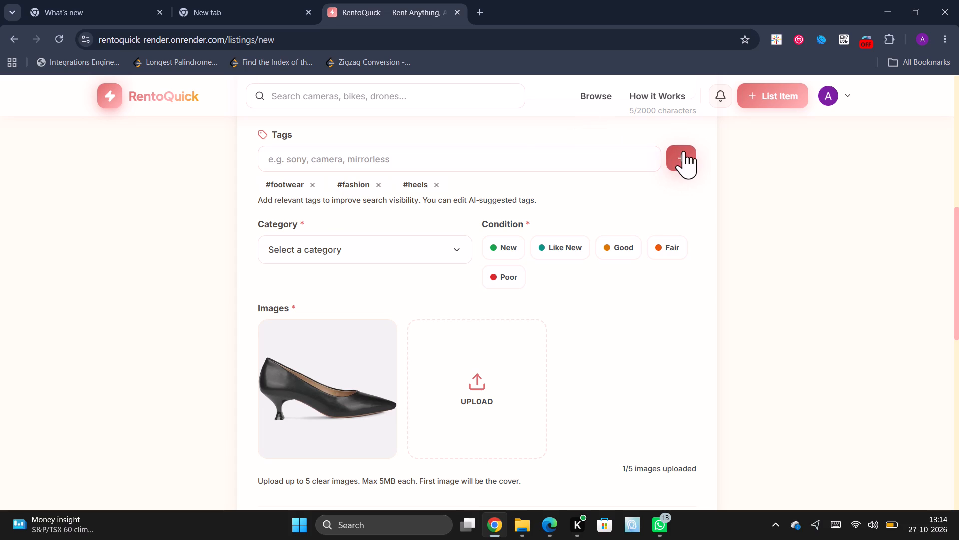
{"action": "left_click", "coordinate": [528, 148]}
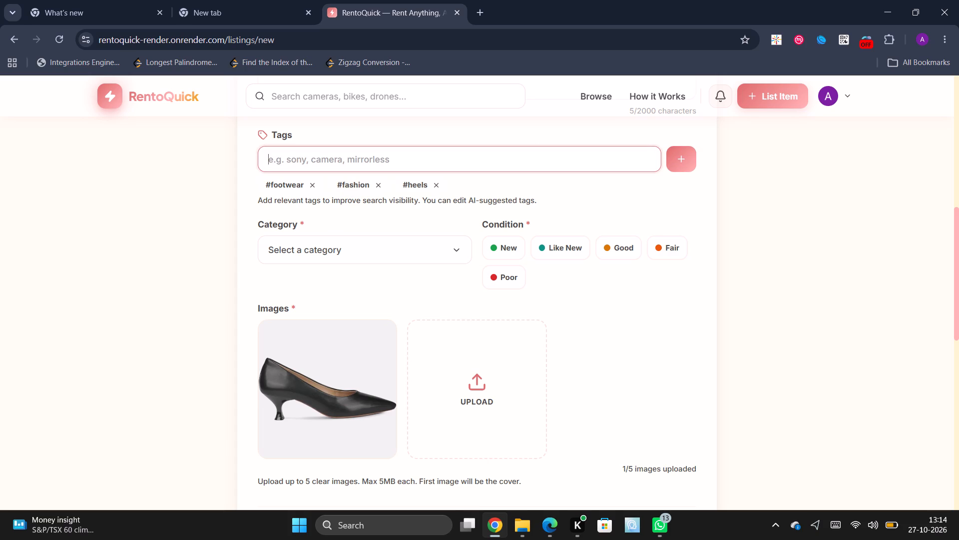
{"action": "type", "text": "bata"}
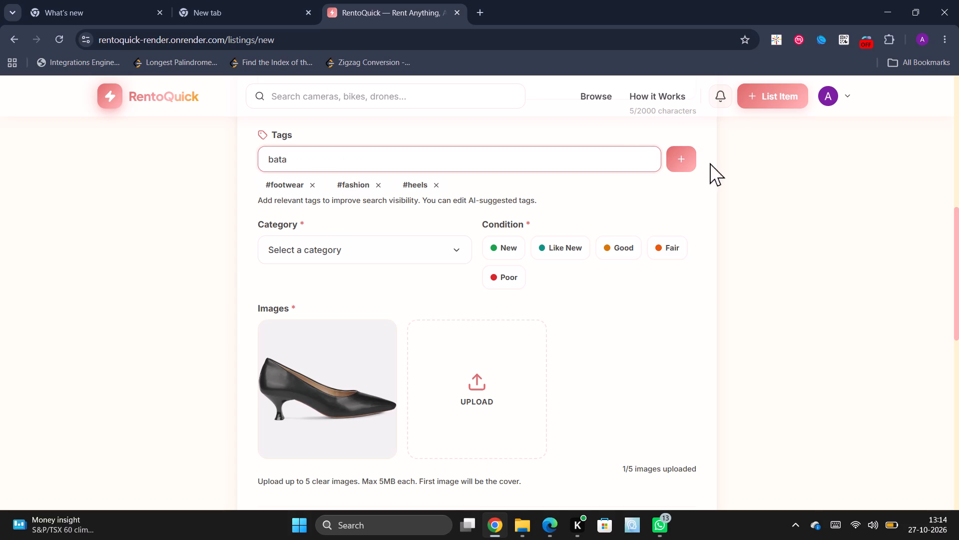
{"action": "left_click", "coordinate": [685, 161]}
{"action": "left_click", "coordinate": [483, 161]}
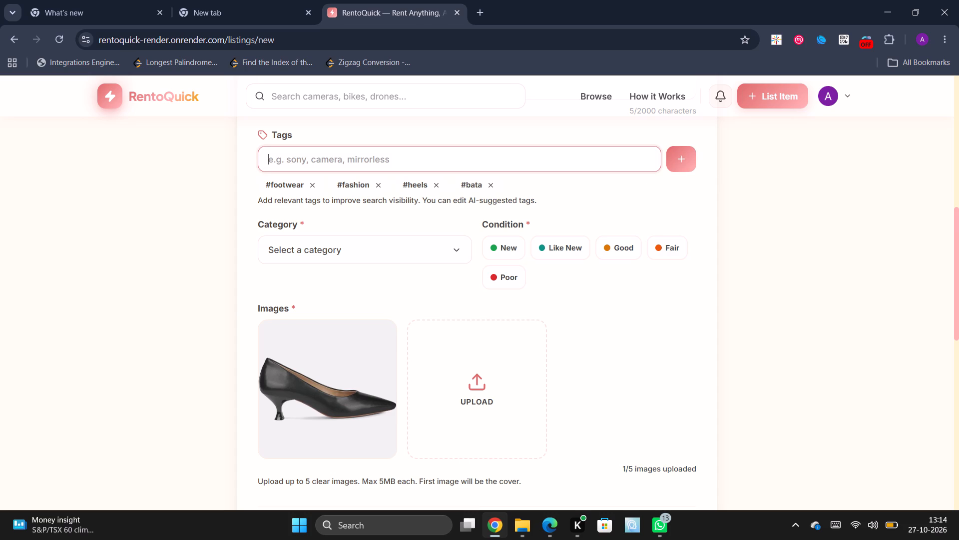
{"action": "type", "text": "formals"}
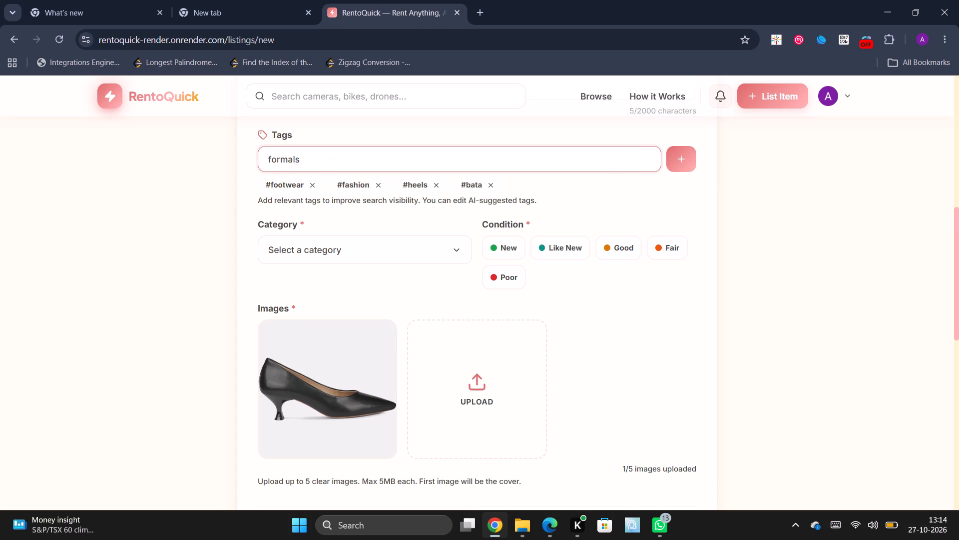
{"action": "left_click", "coordinate": [681, 155]}
Set the listing's category to Footwear.
{"action": "left_click", "coordinate": [368, 245]}
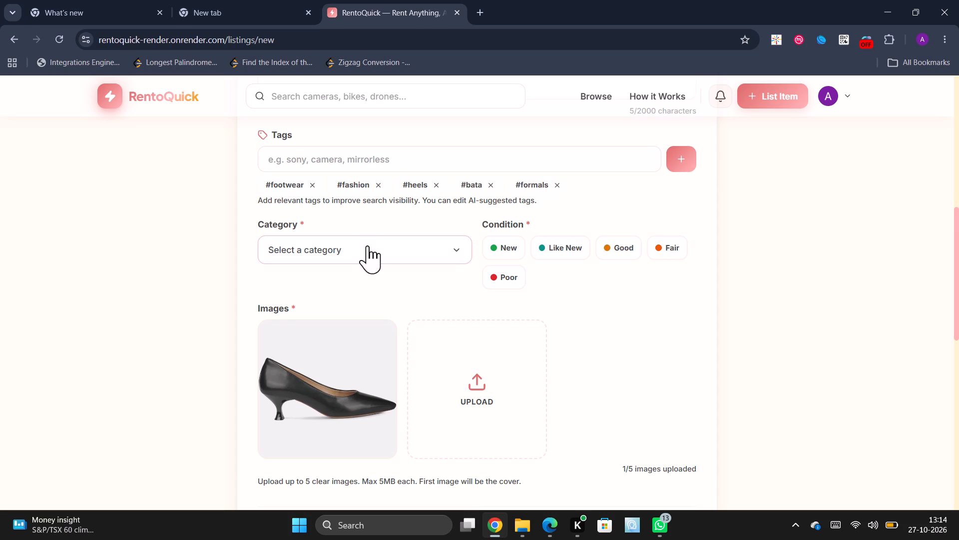
{"action": "scroll", "coordinate": [362, 323], "scroll_direction": "down", "scroll_amount": 1}
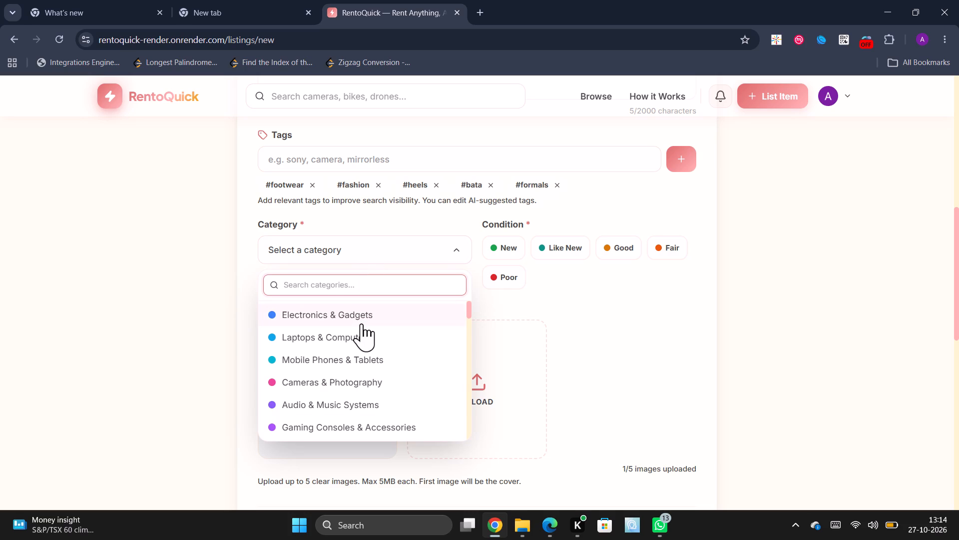
{"action": "scroll", "coordinate": [362, 323], "scroll_direction": "down", "scroll_amount": 2}
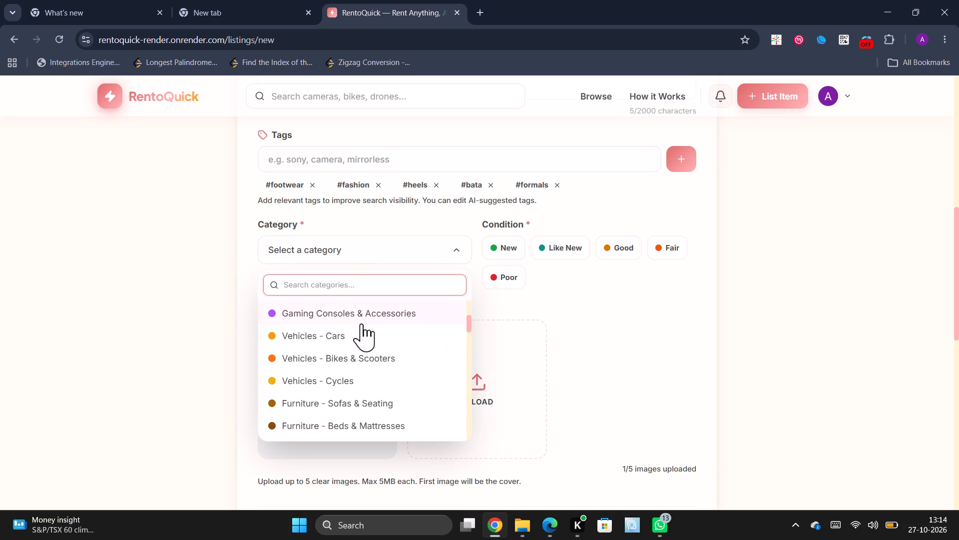
{"action": "scroll", "coordinate": [347, 371], "scroll_direction": "down", "scroll_amount": 1}
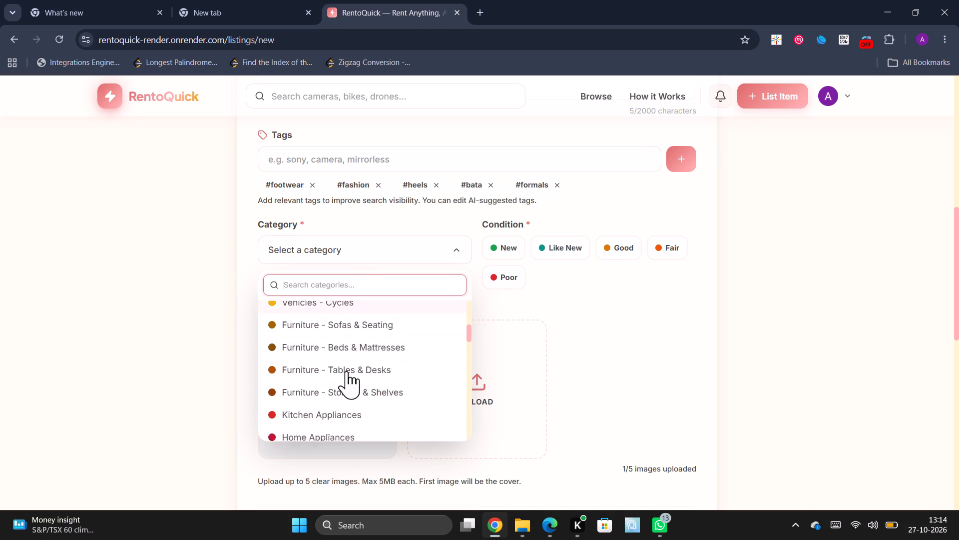
{"action": "scroll", "coordinate": [347, 371], "scroll_direction": "down", "scroll_amount": 3}
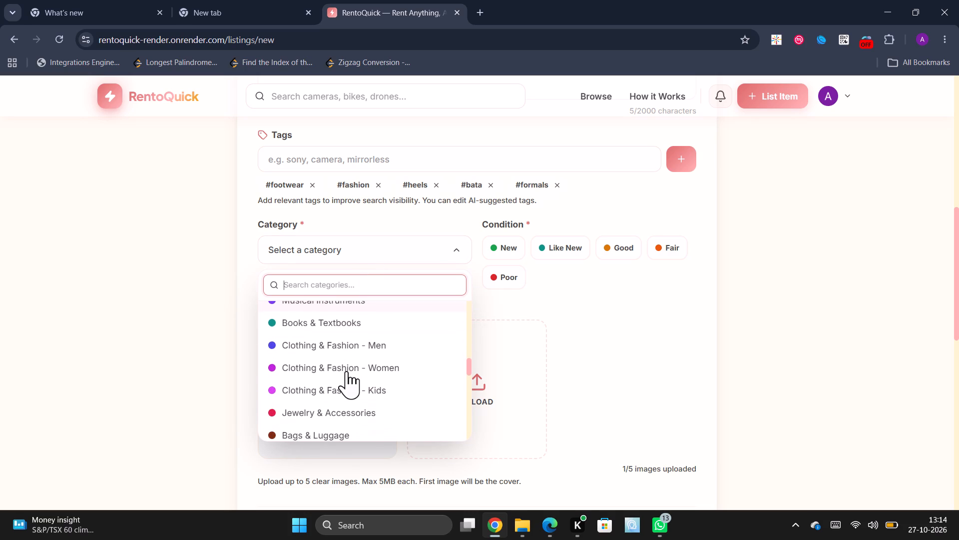
{"action": "scroll", "coordinate": [347, 371], "scroll_direction": "down", "scroll_amount": 2}
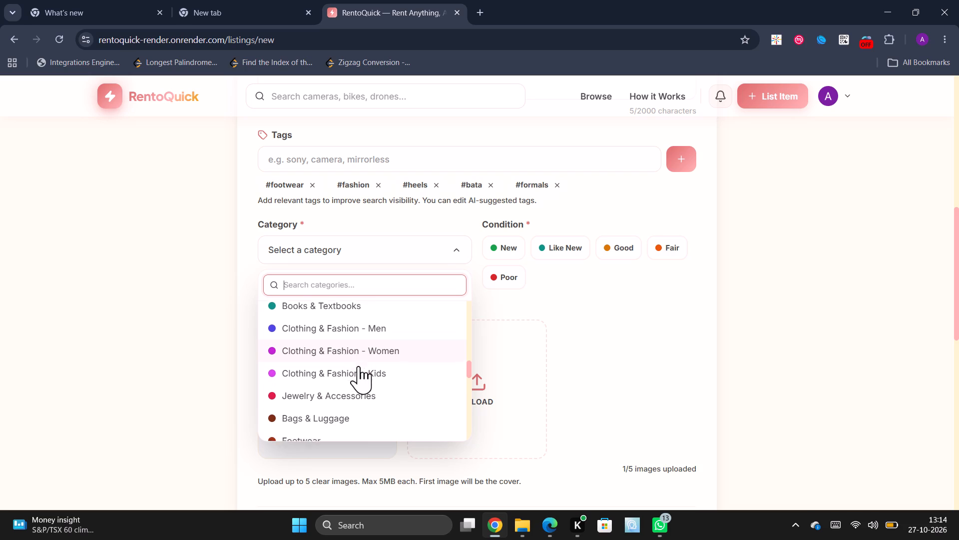
{"action": "scroll", "coordinate": [359, 366], "scroll_direction": "down", "scroll_amount": 1}
{"action": "left_click", "coordinate": [359, 366]}
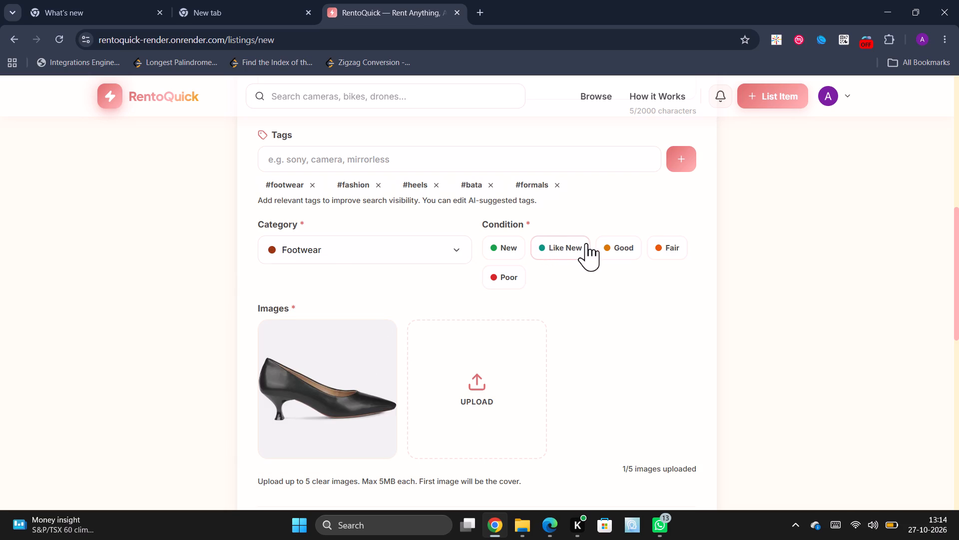
Set the item's condition to Like New.
{"action": "left_click", "coordinate": [615, 241]}
{"action": "scroll", "coordinate": [583, 280], "scroll_direction": "down", "scroll_amount": 1}
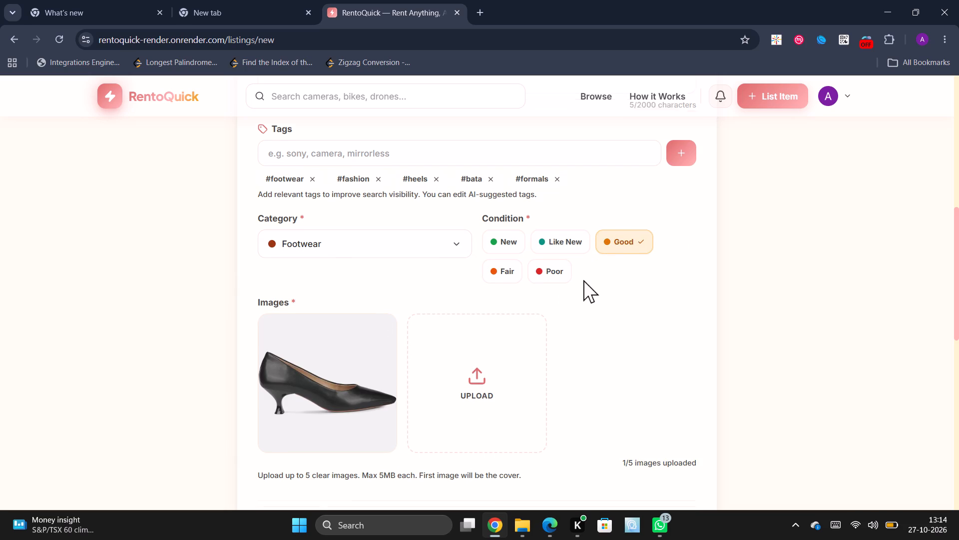
{"action": "scroll", "coordinate": [583, 280], "scroll_direction": "down", "scroll_amount": 3}
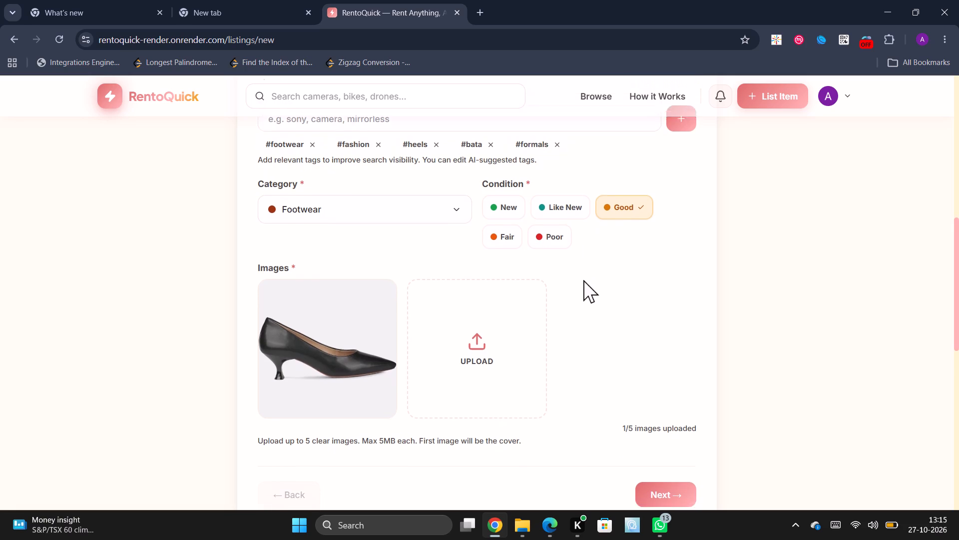
{"action": "scroll", "coordinate": [583, 280], "scroll_direction": "down", "scroll_amount": 1}
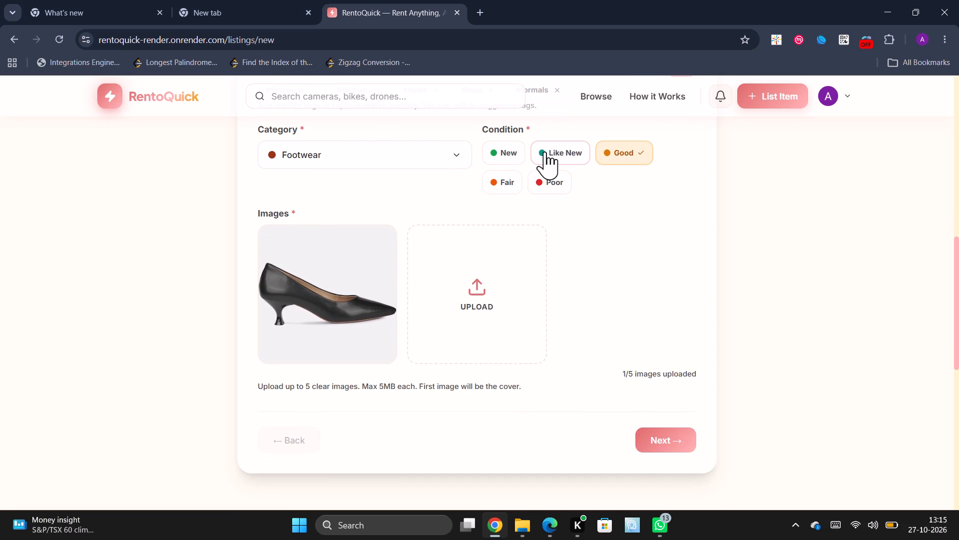
{"action": "left_click", "coordinate": [545, 151]}
Review the filled-in Basic Information form, from the condition and images back to the title and description.
{"action": "scroll", "coordinate": [491, 289], "scroll_direction": "down", "scroll_amount": 1}
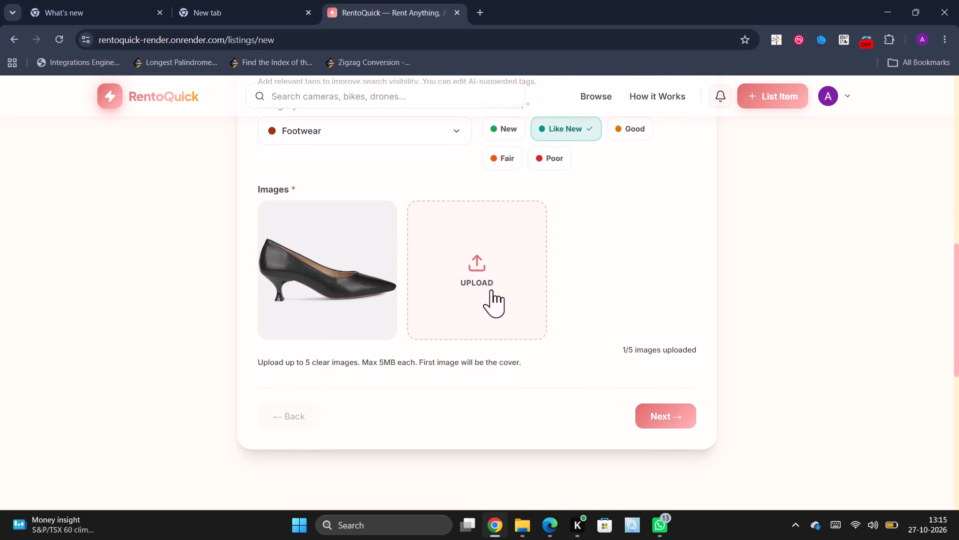
{"action": "scroll", "coordinate": [491, 289], "scroll_direction": "down", "scroll_amount": 3}
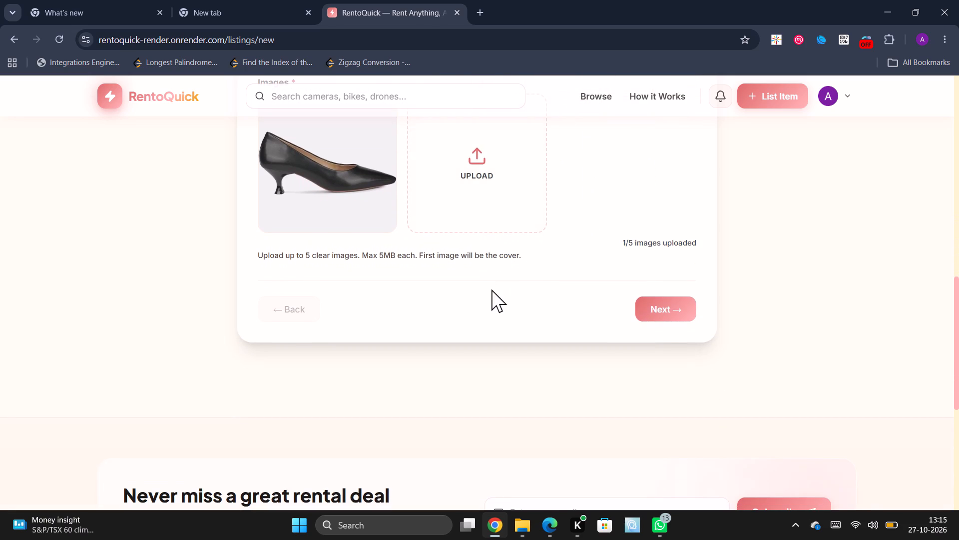
{"action": "scroll", "coordinate": [491, 289], "scroll_direction": "up", "scroll_amount": 3}
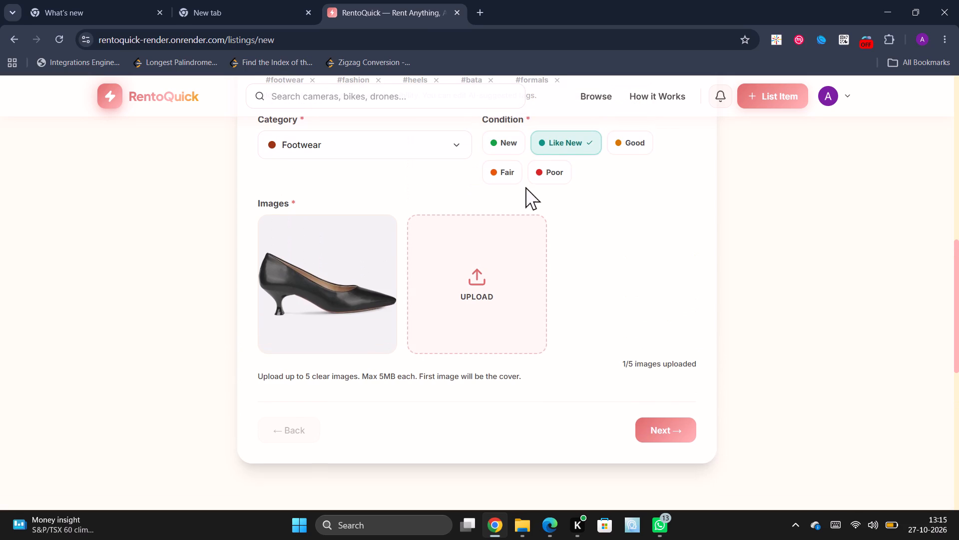
{"action": "scroll", "coordinate": [526, 252], "scroll_direction": "down", "scroll_amount": 1}
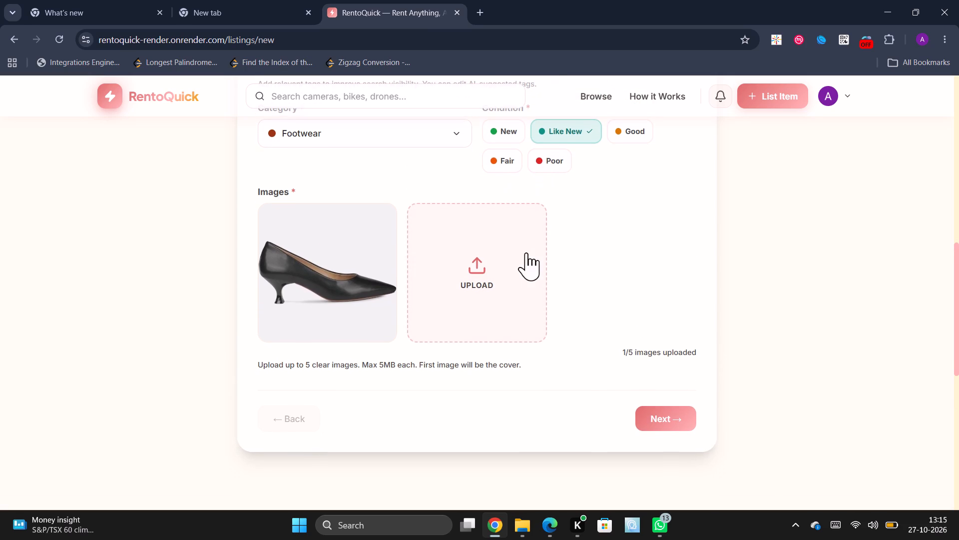
{"action": "scroll", "coordinate": [526, 252], "scroll_direction": "down", "scroll_amount": 1}
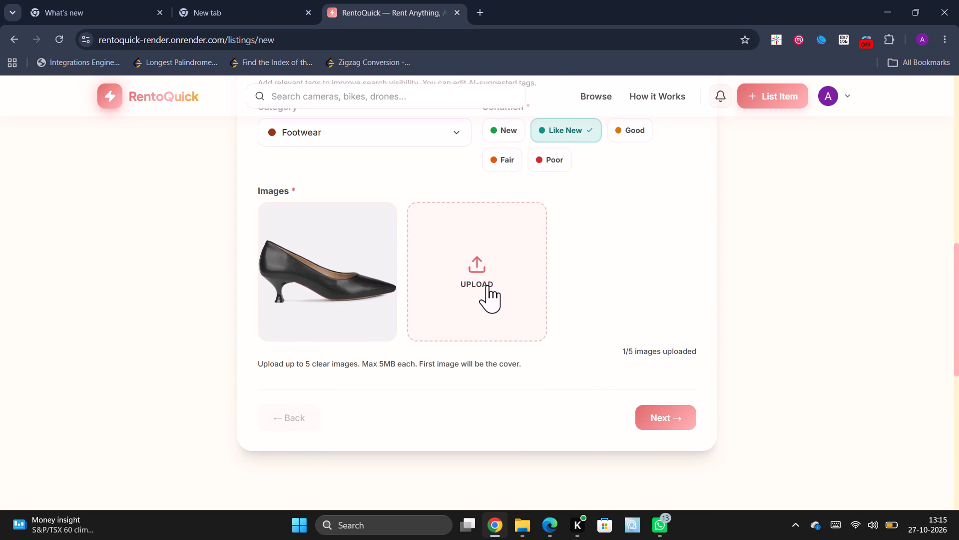
{"action": "scroll", "coordinate": [515, 285], "scroll_direction": "up", "scroll_amount": 6}
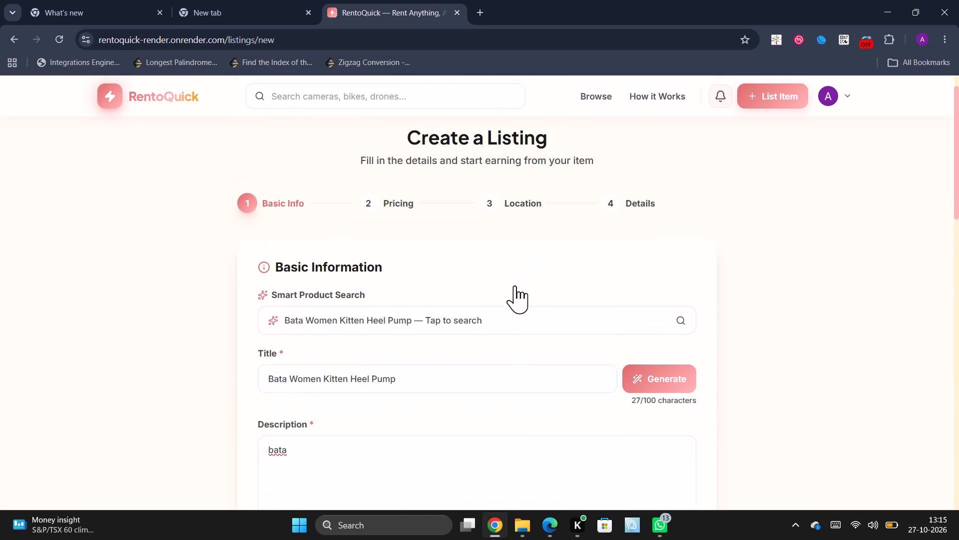
{"action": "scroll", "coordinate": [515, 285], "scroll_direction": "down", "scroll_amount": 6}
{"action": "scroll", "coordinate": [515, 285], "scroll_direction": "up", "scroll_amount": 6}
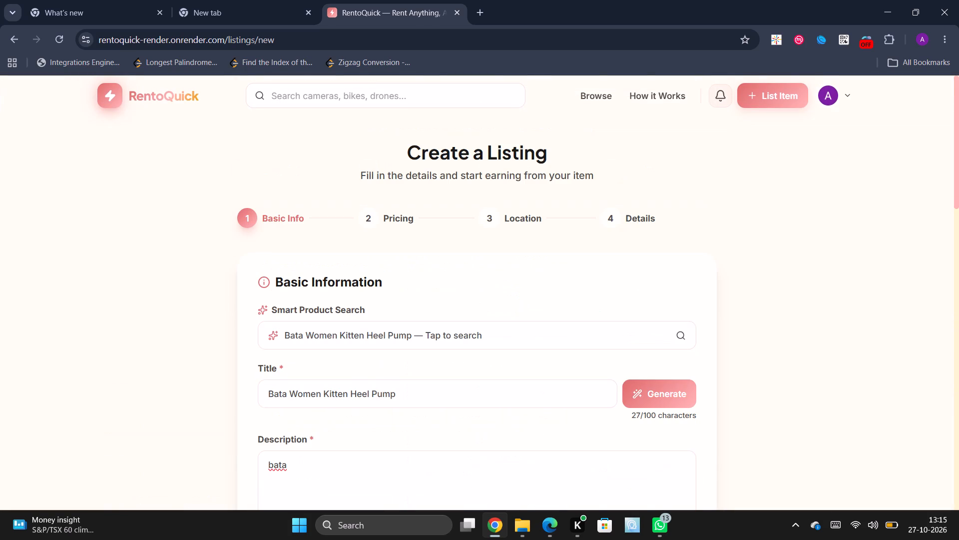
{"action": "scroll", "coordinate": [350, 433], "scroll_direction": "down", "scroll_amount": 2}
Copy the listing title "Bata Women Kitten Heel Pump" and search Google for it in a new tab.
{"action": "left_click", "coordinate": [349, 314]}
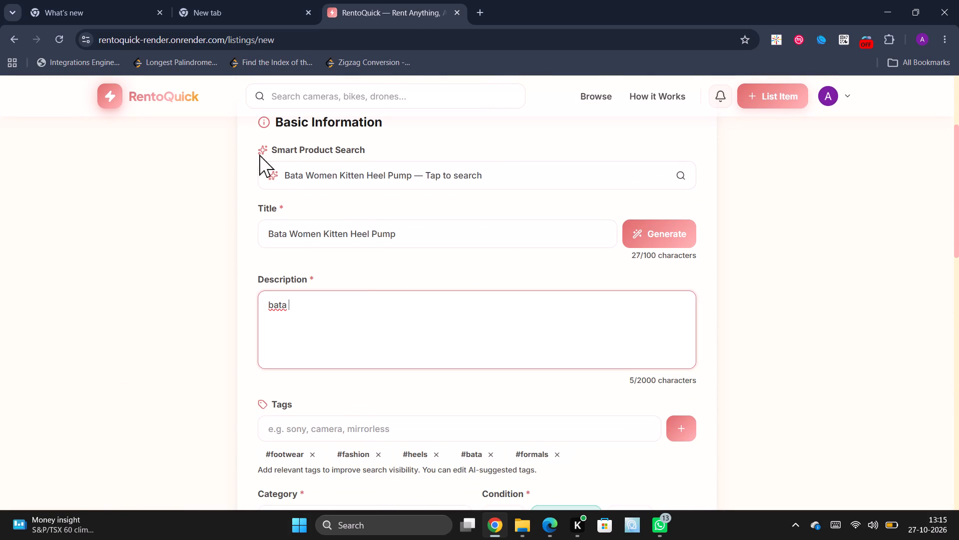
{"action": "left_click_drag", "start_coordinate": [291, 177], "coordinate": [498, 176]}
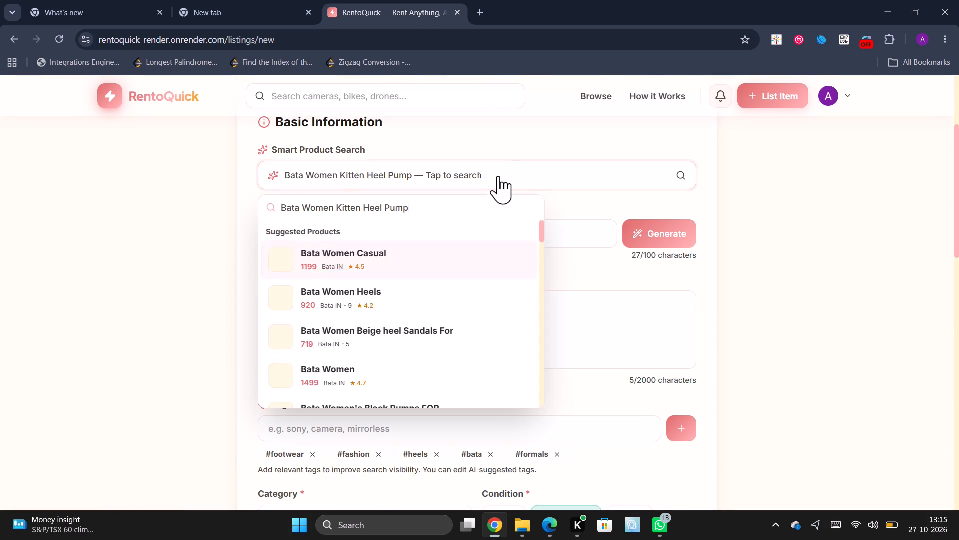
{"action": "left_click_drag", "start_coordinate": [498, 176], "coordinate": [414, 181]}
{"action": "left_click_drag", "start_coordinate": [406, 248], "coordinate": [404, 236]}
{"action": "left_click_drag", "start_coordinate": [404, 236], "coordinate": [263, 232]}
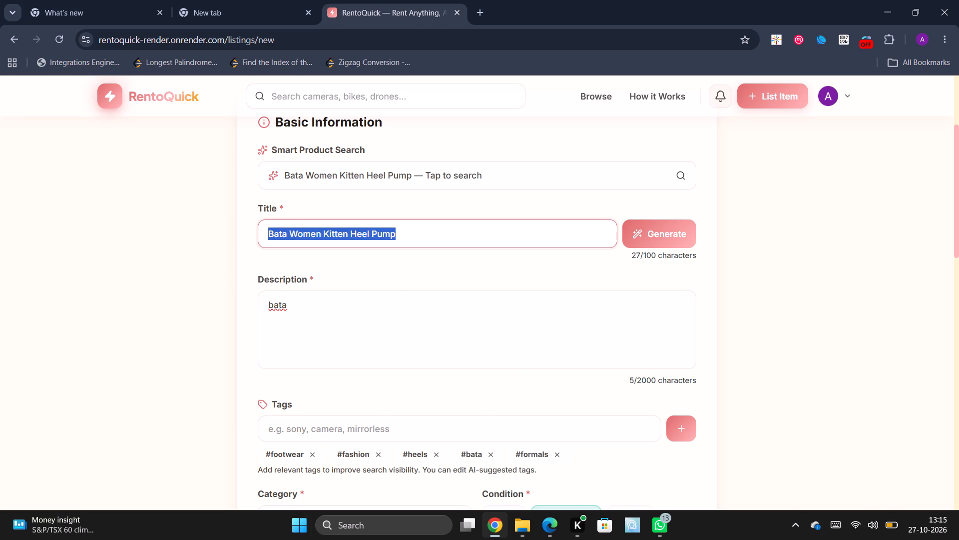
{"action": "key", "text": "ctrl+c"}
{"action": "left_click", "coordinate": [481, 5]}
{"action": "key", "text": "ctrl+v"}
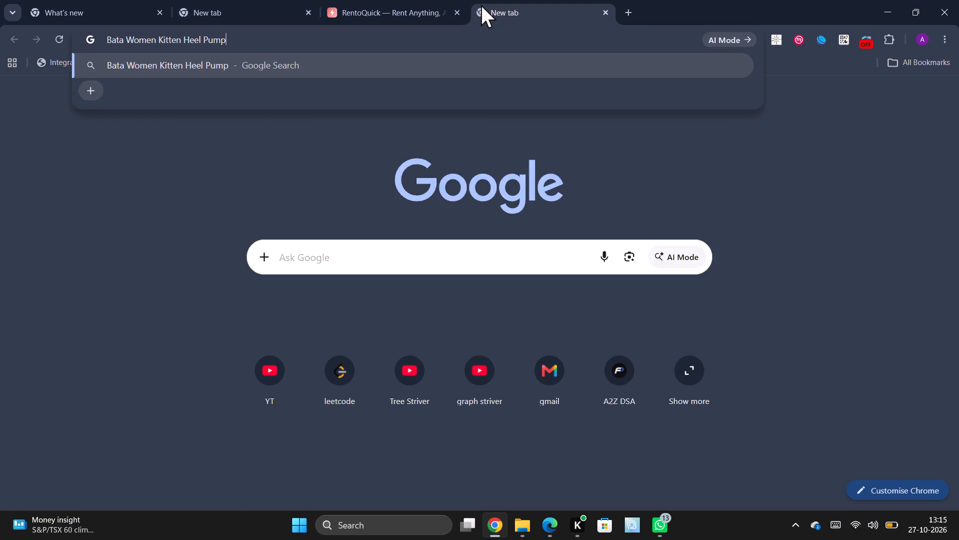
{"action": "key", "text": "space"}
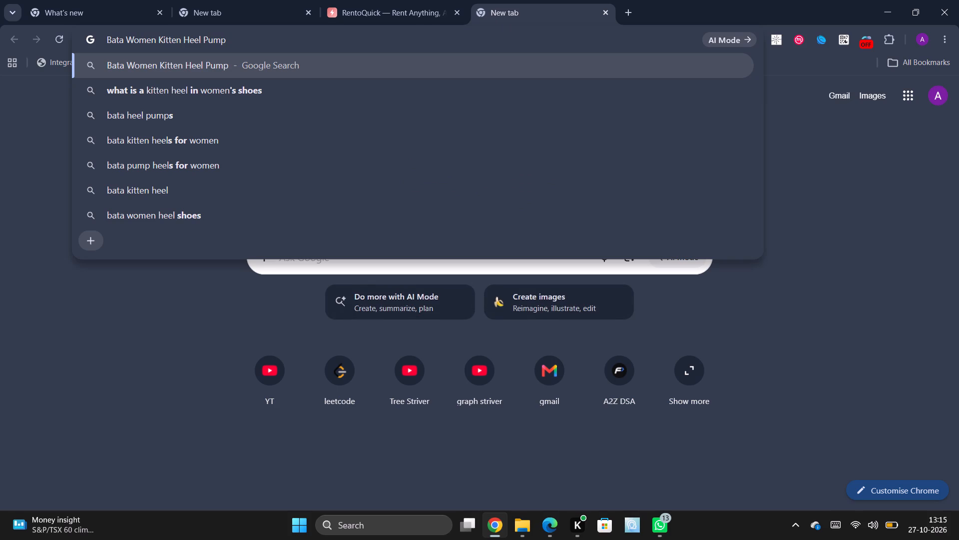
{"action": "key", "text": "Return"}
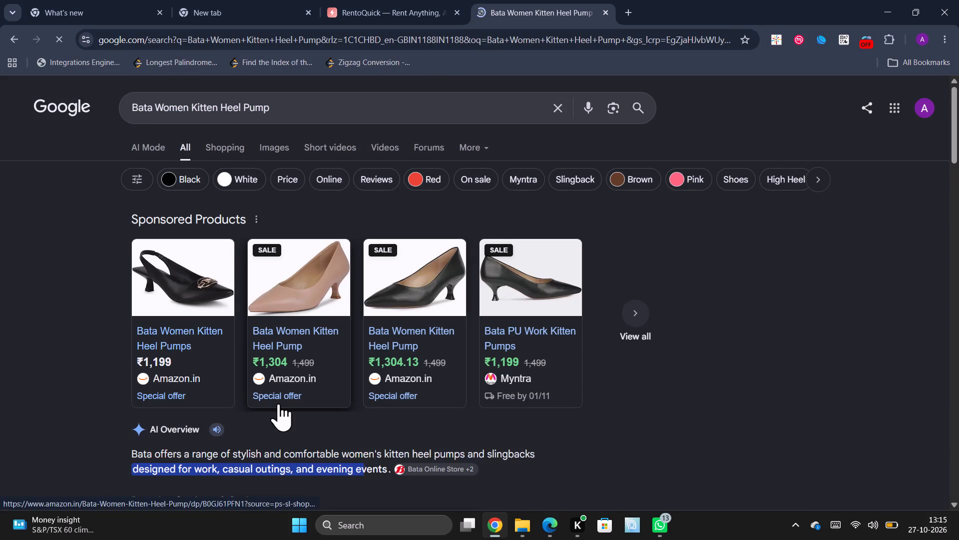
Open the black Bata Women Kitten Heel Pump offer on Amazon.in and copy its complete "About this item" section.
{"action": "left_click", "coordinate": [419, 335]}
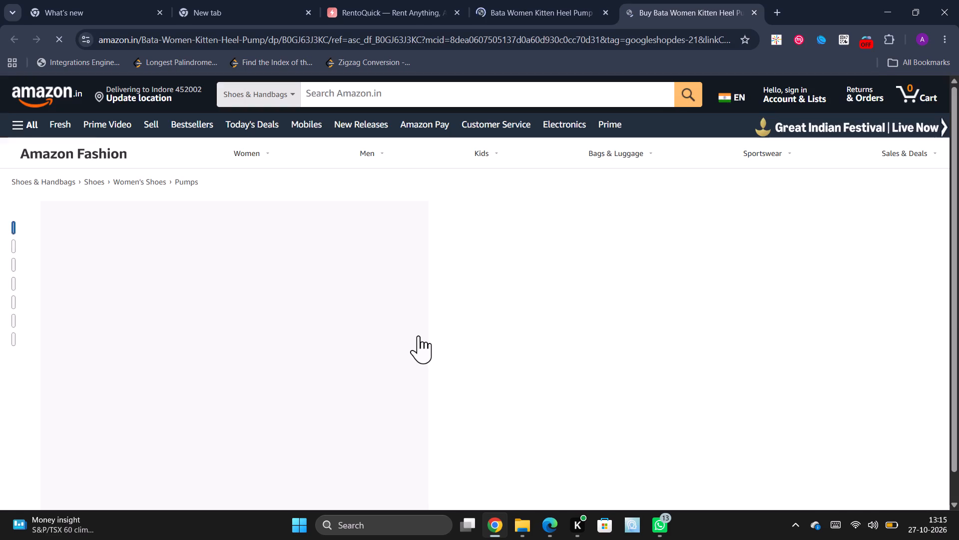
{"action": "scroll", "coordinate": [419, 335], "scroll_direction": "down", "scroll_amount": 7}
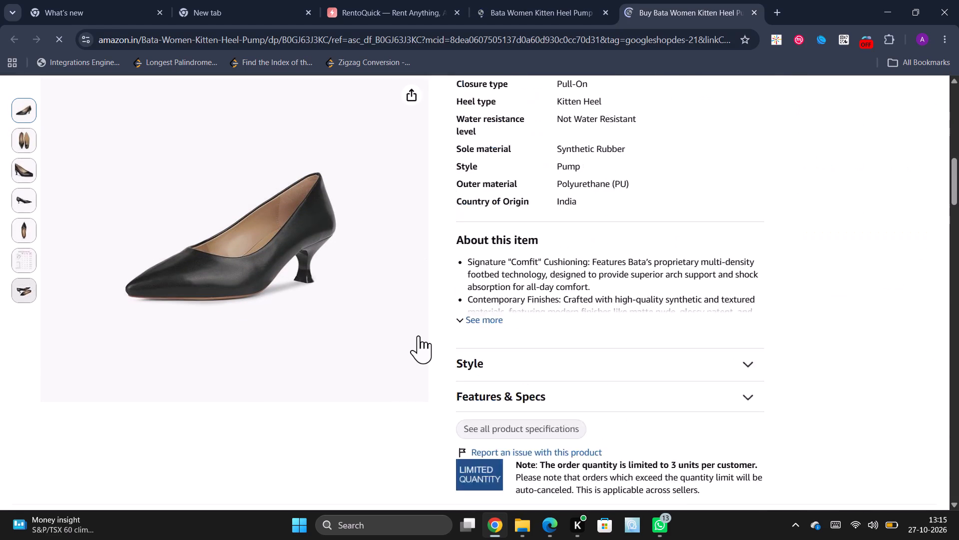
{"action": "scroll", "coordinate": [419, 335], "scroll_direction": "down", "scroll_amount": 1}
{"action": "scroll", "coordinate": [419, 335], "scroll_direction": "up", "scroll_amount": 2}
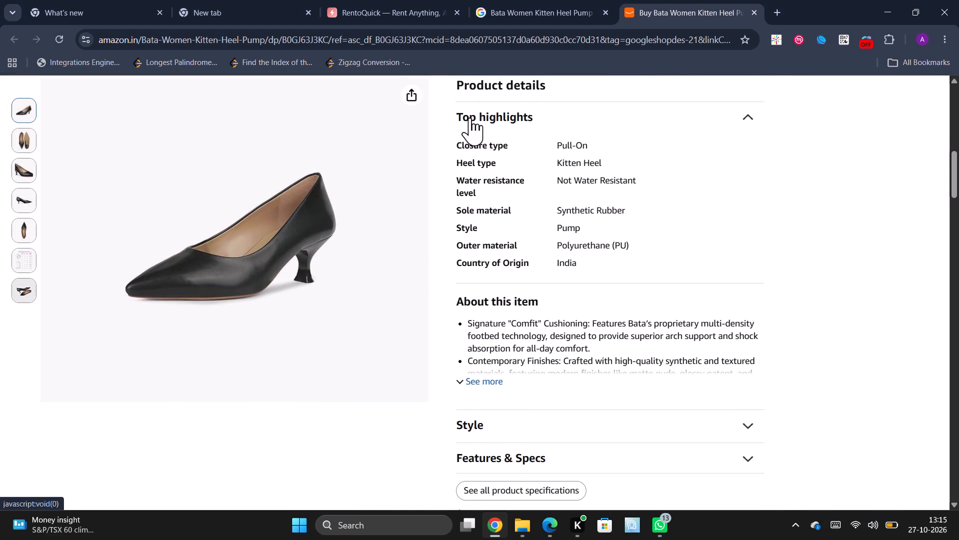
{"action": "left_click_drag", "start_coordinate": [457, 111], "coordinate": [563, 249]}
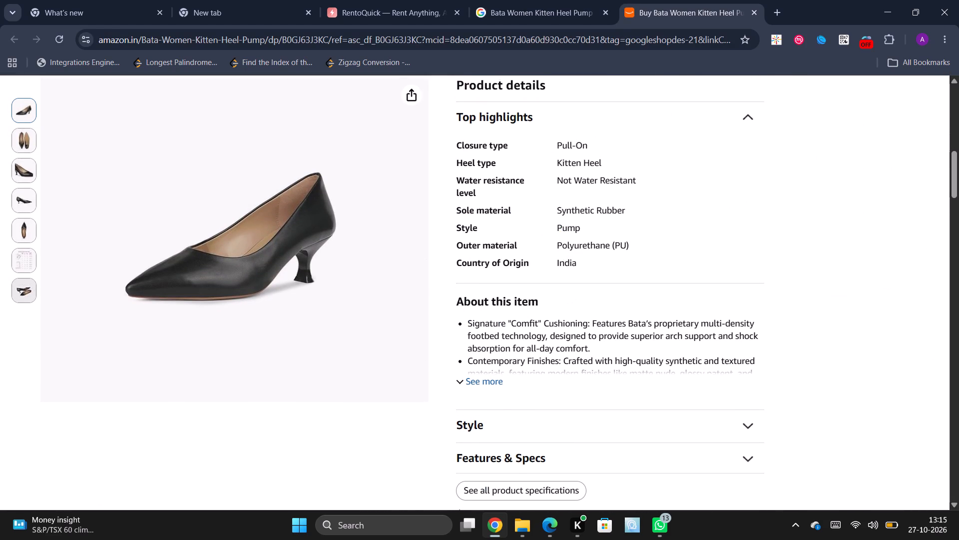
{"action": "left_click", "coordinate": [494, 380]}
{"action": "scroll", "coordinate": [494, 380], "scroll_direction": "down", "scroll_amount": 2}
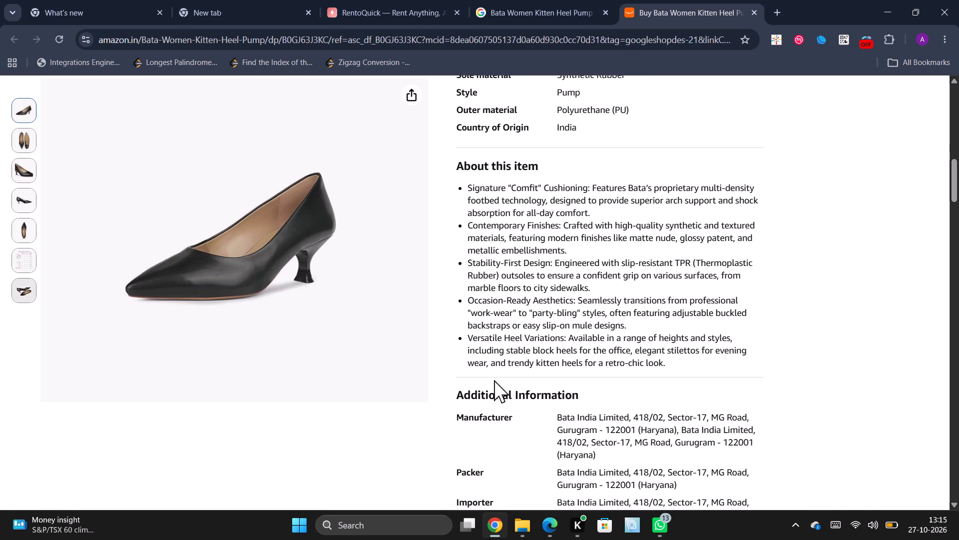
{"action": "left_click_drag", "start_coordinate": [458, 167], "coordinate": [640, 344]}
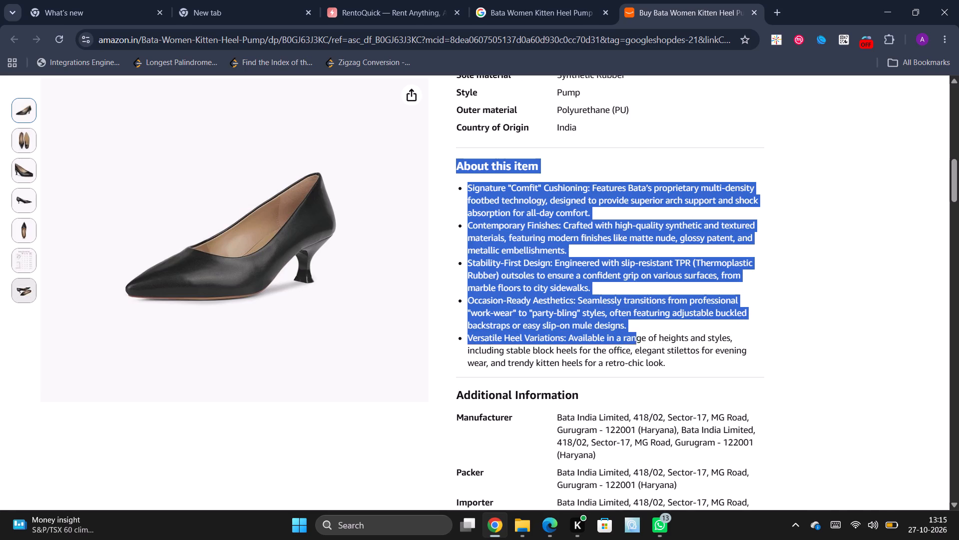
{"action": "left_click_drag", "start_coordinate": [640, 344], "coordinate": [665, 360]}
{"action": "key", "text": "ctrl+c"}
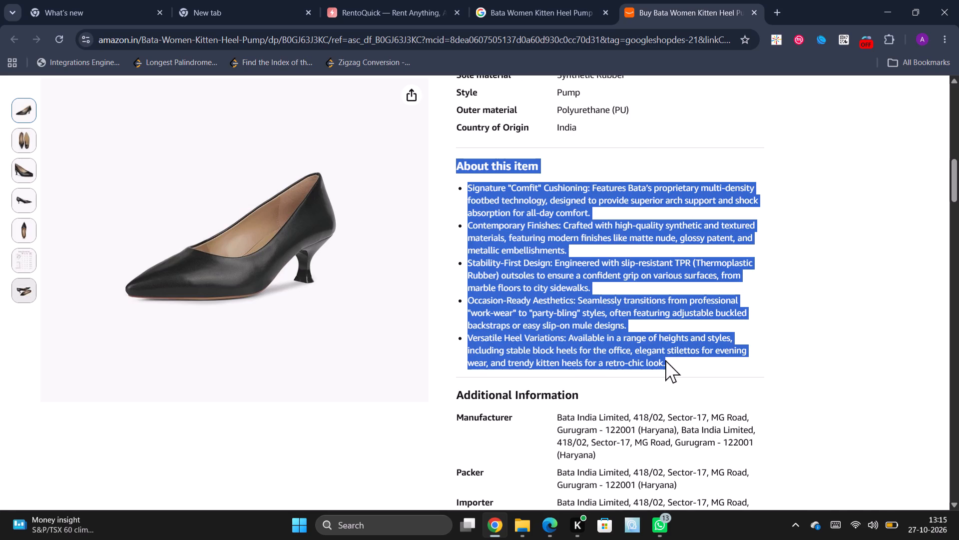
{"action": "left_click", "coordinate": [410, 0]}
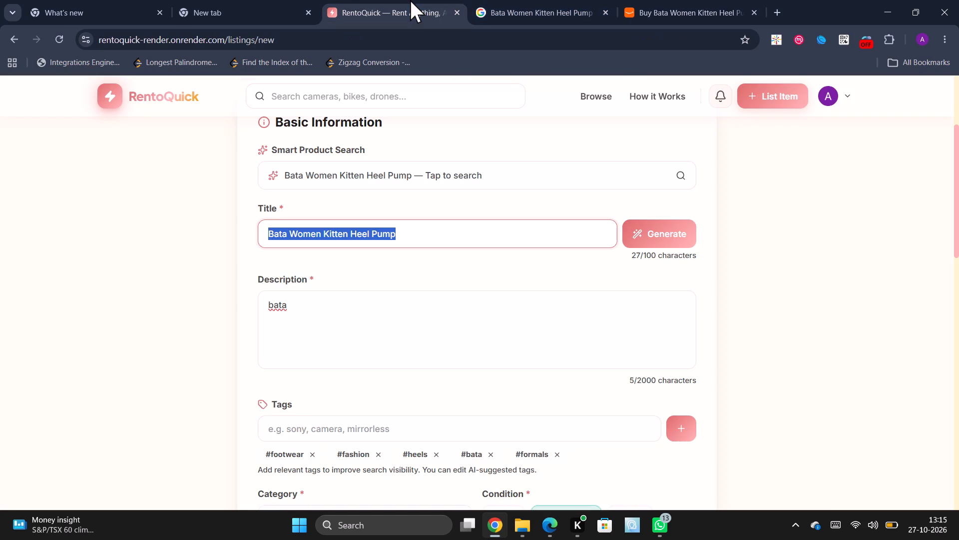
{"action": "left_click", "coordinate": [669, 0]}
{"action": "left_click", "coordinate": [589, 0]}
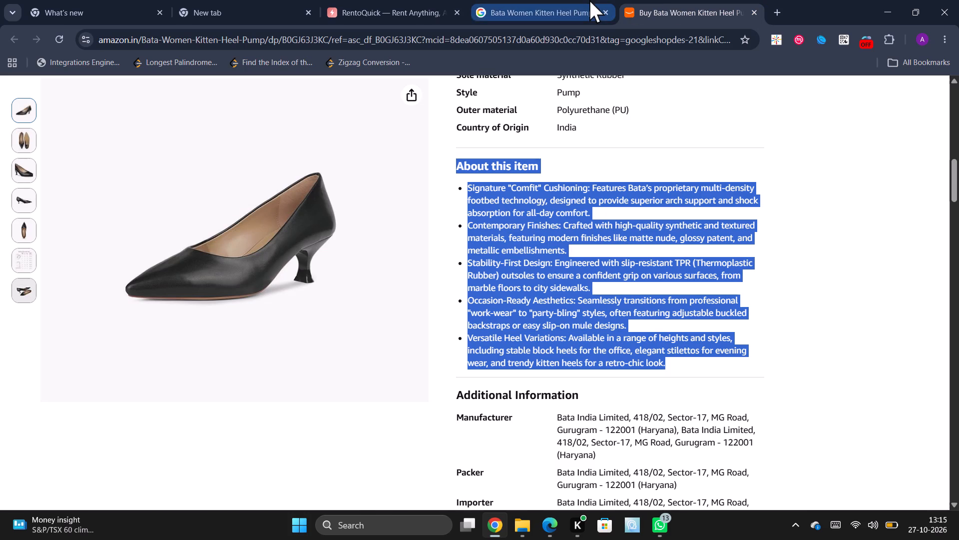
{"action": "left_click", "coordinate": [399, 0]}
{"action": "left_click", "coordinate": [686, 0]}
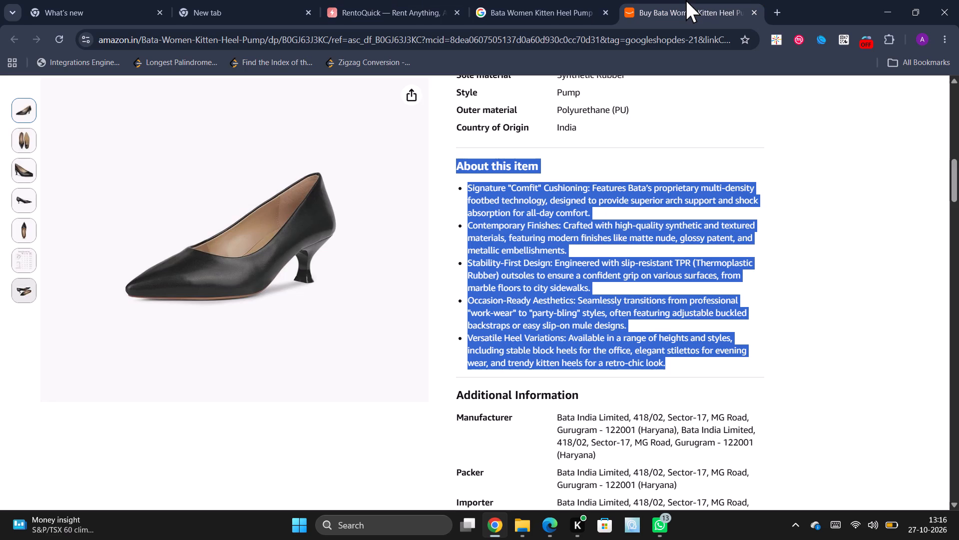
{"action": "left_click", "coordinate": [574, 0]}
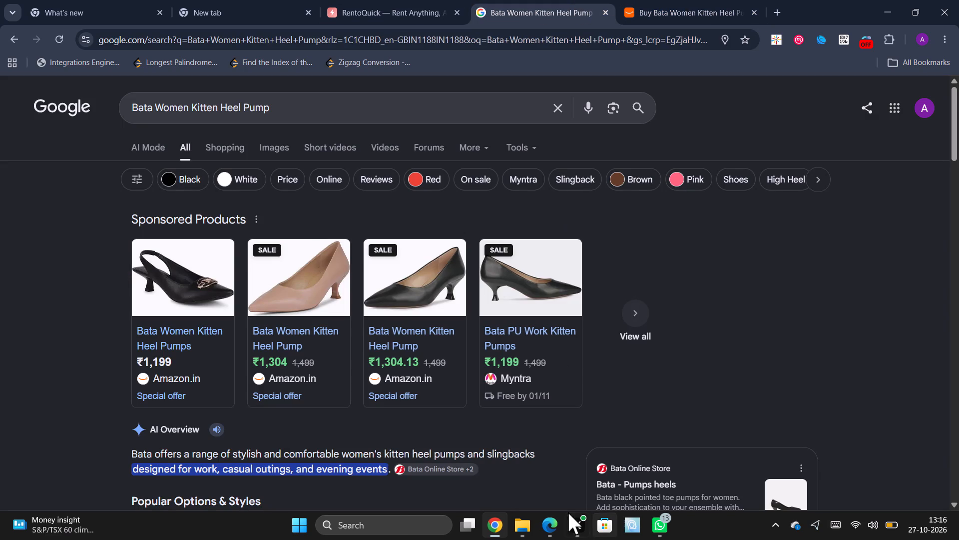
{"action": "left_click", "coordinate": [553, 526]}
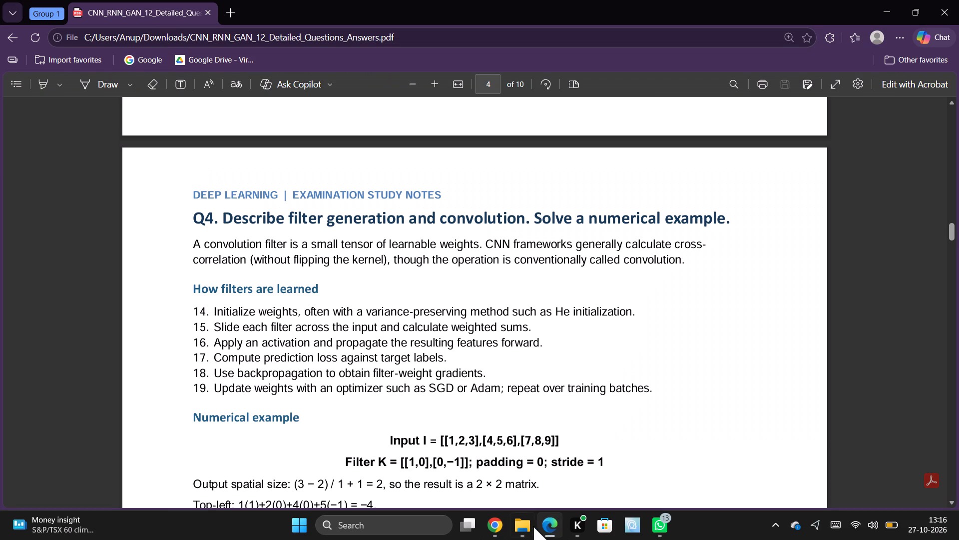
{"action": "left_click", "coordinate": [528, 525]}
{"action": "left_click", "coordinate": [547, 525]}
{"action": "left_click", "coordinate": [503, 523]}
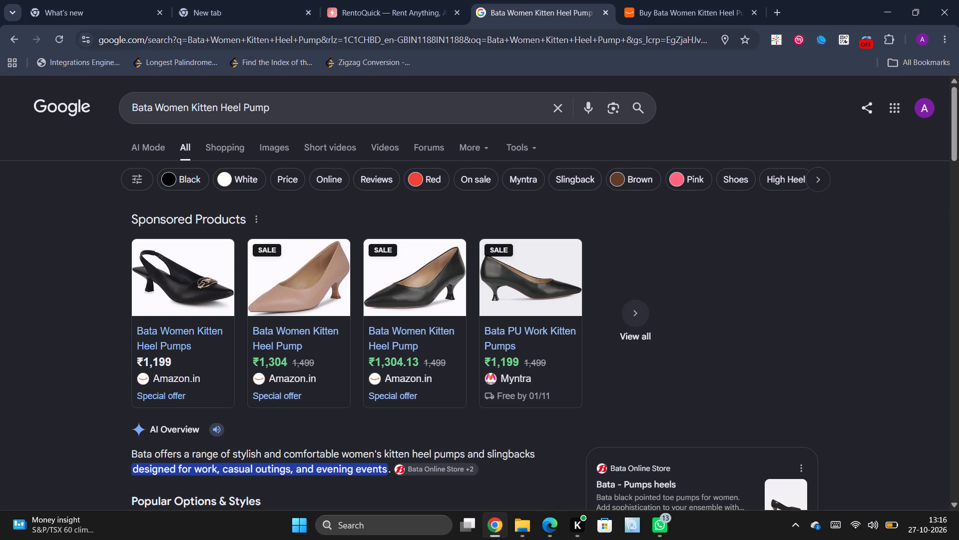
Replace the listing's description on RentoQuick with the copied Amazon "About this item" text and check the filled-in form.
{"action": "left_click", "coordinate": [380, 0]}
{"action": "left_click", "coordinate": [320, 314]}
{"action": "left_click_drag", "start_coordinate": [320, 314], "coordinate": [216, 284]}
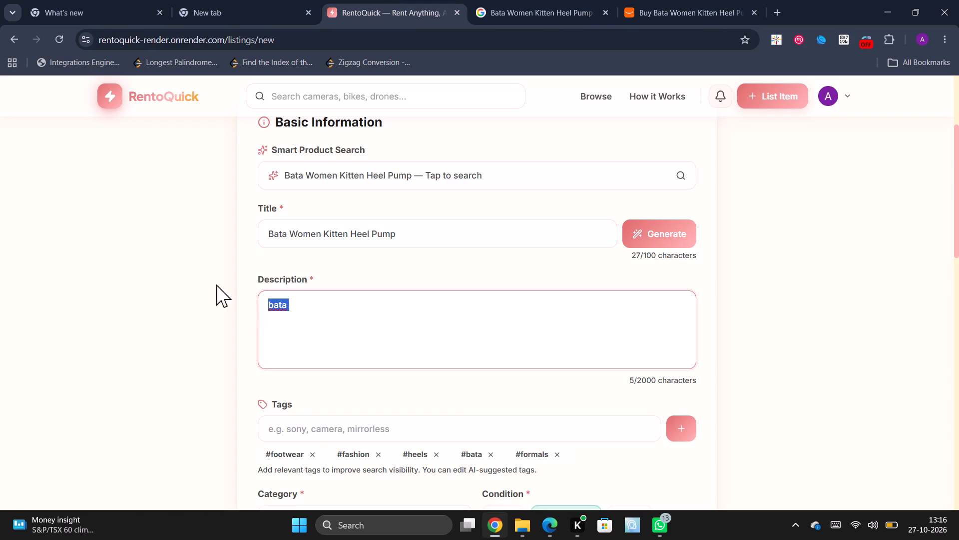
{"action": "left_click_drag", "start_coordinate": [216, 284], "coordinate": [196, 279]}
{"action": "key", "text": "ctrl+v"}
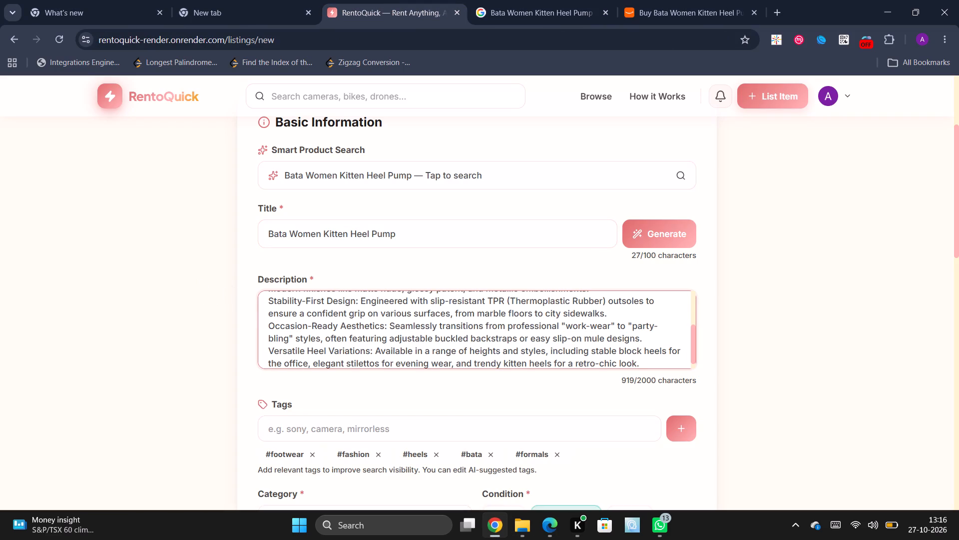
{"action": "scroll", "coordinate": [420, 325], "scroll_direction": "up", "scroll_amount": 2}
{"action": "scroll", "coordinate": [491, 369], "scroll_direction": "down", "scroll_amount": 5}
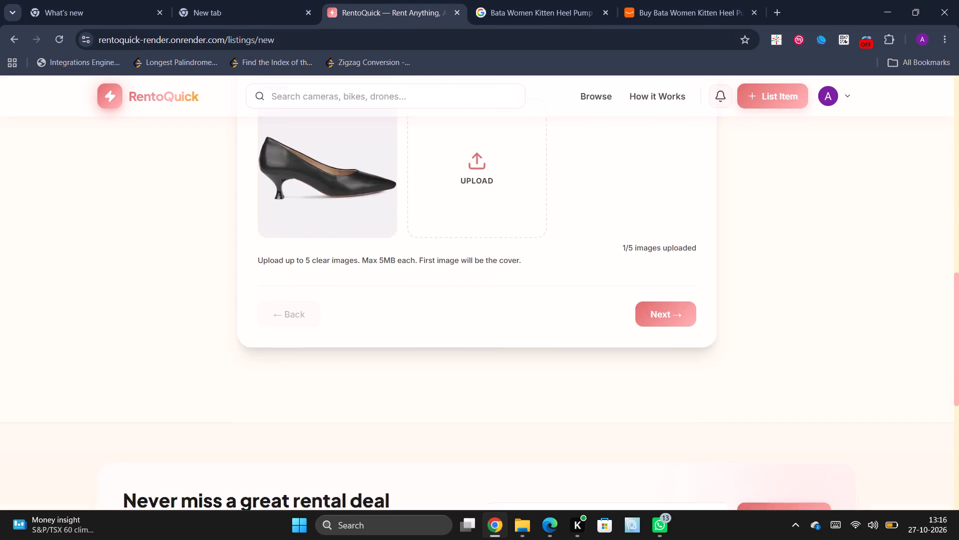
{"action": "scroll", "coordinate": [491, 369], "scroll_direction": "up", "scroll_amount": 5}
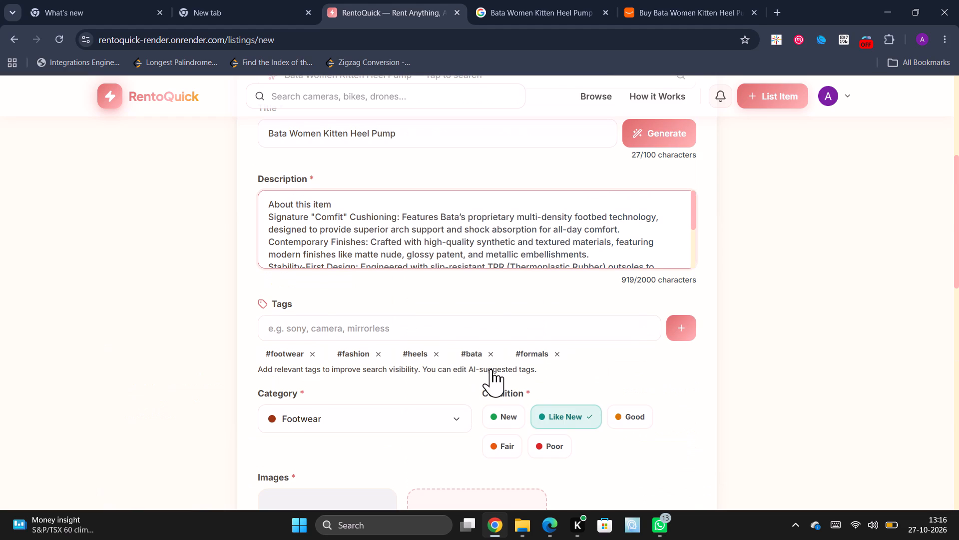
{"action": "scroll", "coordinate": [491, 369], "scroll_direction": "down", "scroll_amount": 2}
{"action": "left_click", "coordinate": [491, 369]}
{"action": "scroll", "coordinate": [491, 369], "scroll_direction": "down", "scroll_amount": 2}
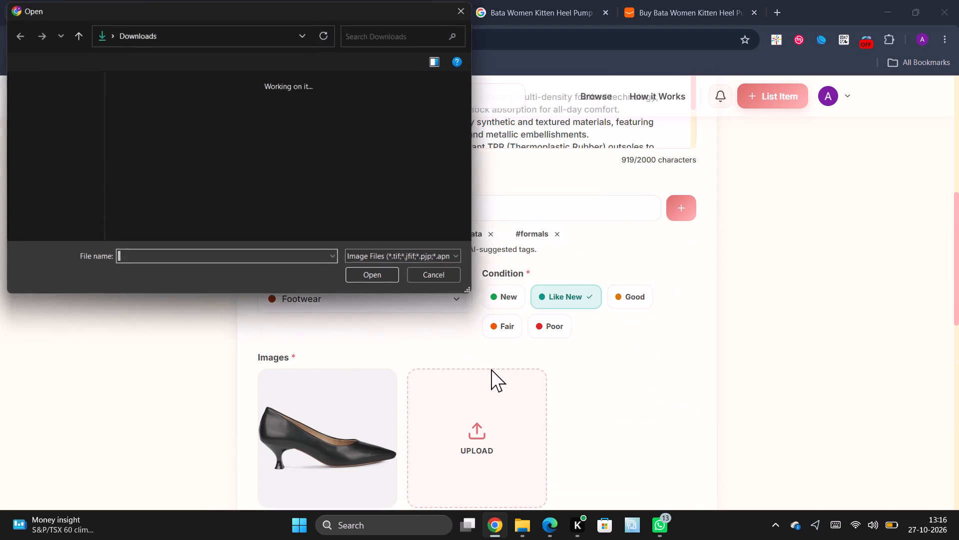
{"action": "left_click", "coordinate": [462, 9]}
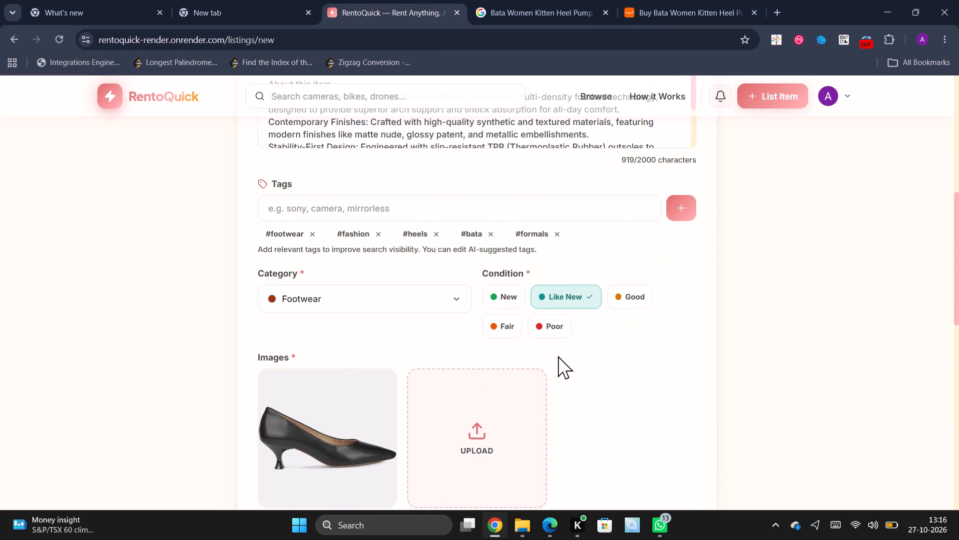
Continue from Basic Information to the listing's Pricing stage.
{"action": "scroll", "coordinate": [558, 356], "scroll_direction": "down", "scroll_amount": 3}
{"action": "left_click", "coordinate": [673, 388]}
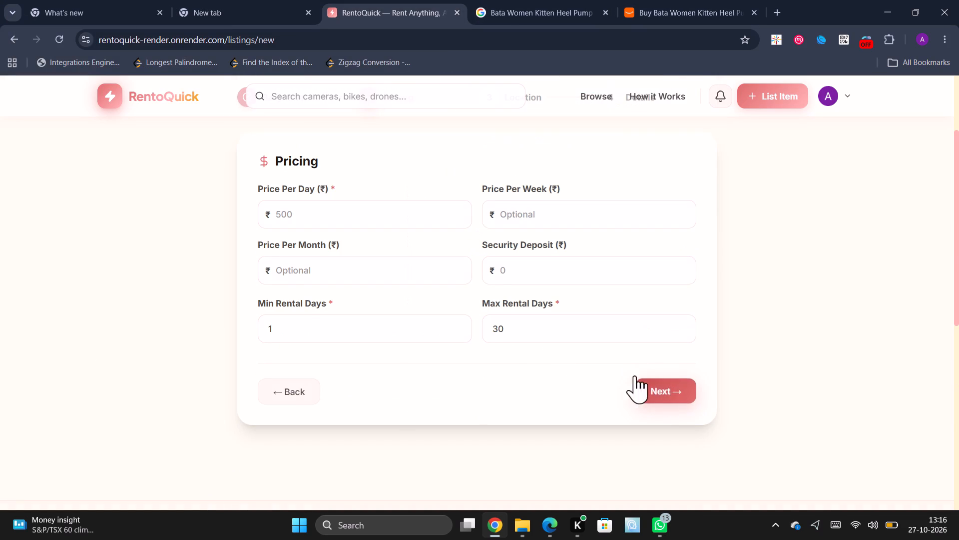
Price the rental at ₹300 per day, ₹1000 per week and ₹2000 per month with a ₹1500 security deposit, and continue to Location.
{"action": "scroll", "coordinate": [475, 285], "scroll_direction": "up", "scroll_amount": 1}
{"action": "left_click", "coordinate": [372, 256]}
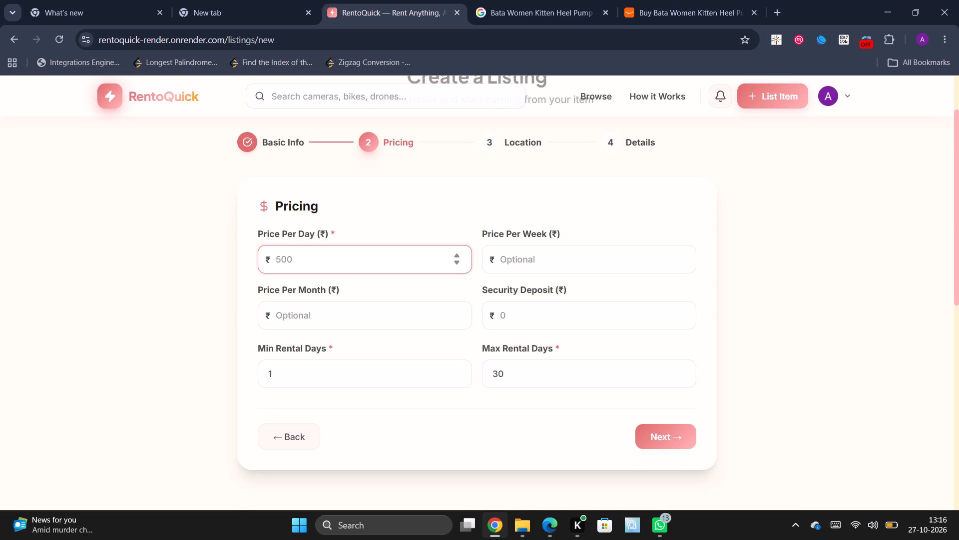
{"action": "type", "text": "300"}
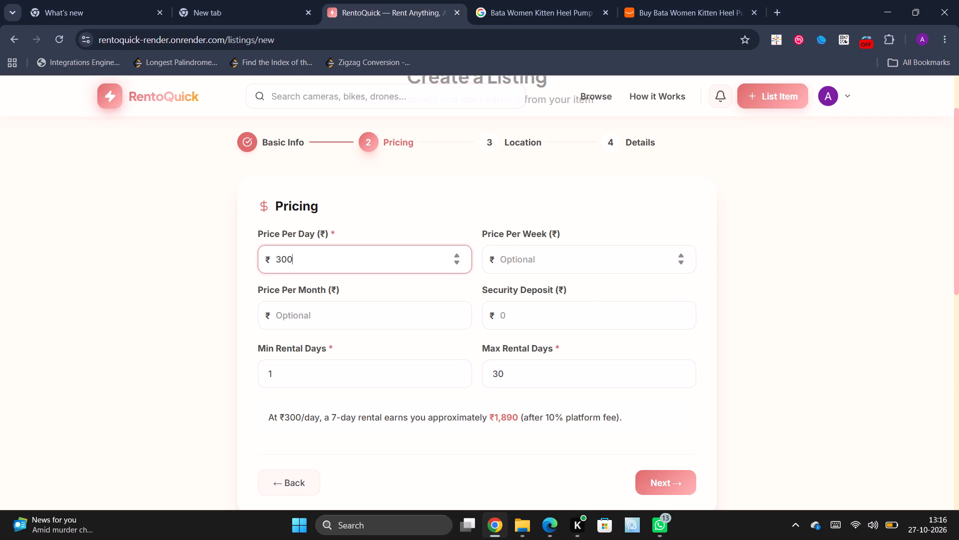
{"action": "left_click", "coordinate": [575, 262]}
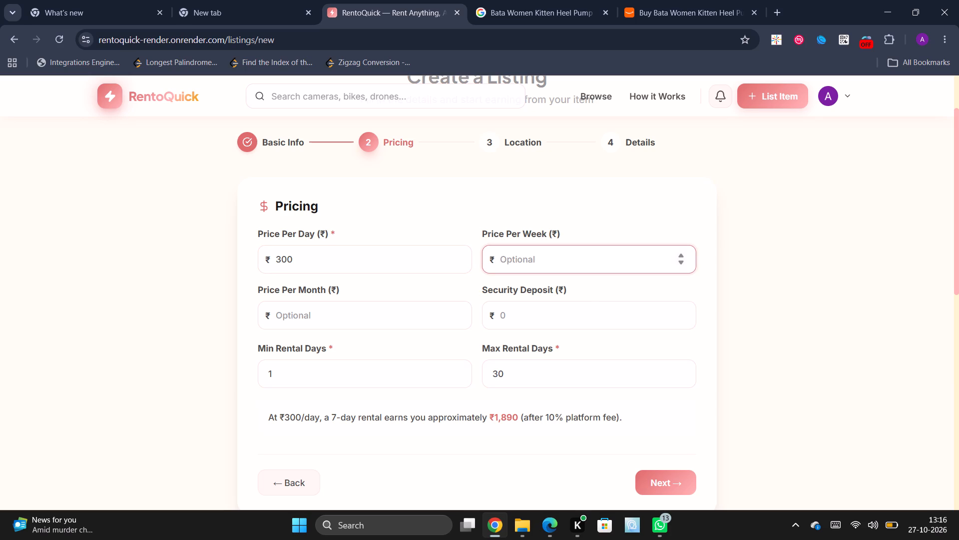
{"action": "key", "text": "1"}
{"action": "type", "text": "000"}
{"action": "left_click", "coordinate": [448, 318]}
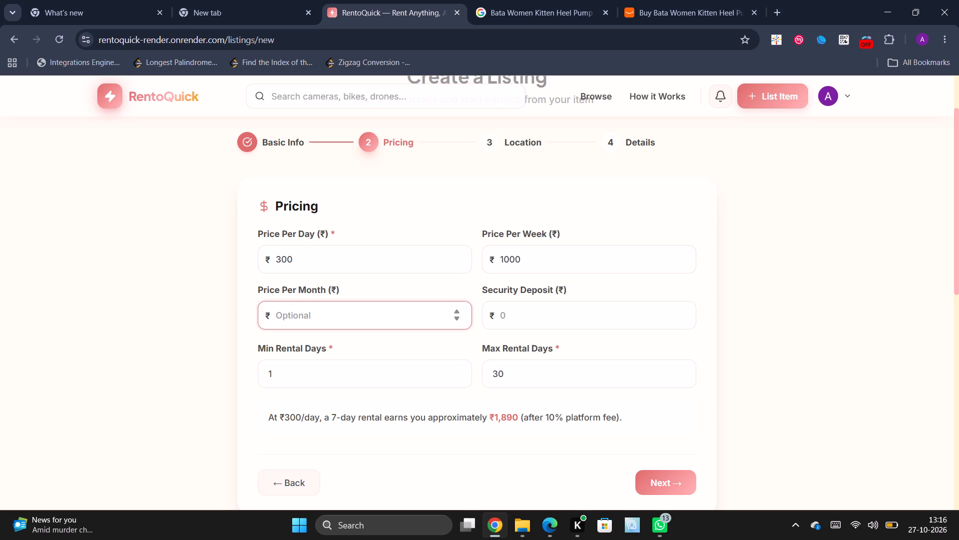
{"action": "type", "text": "2000"}
{"action": "left_click", "coordinate": [574, 325]}
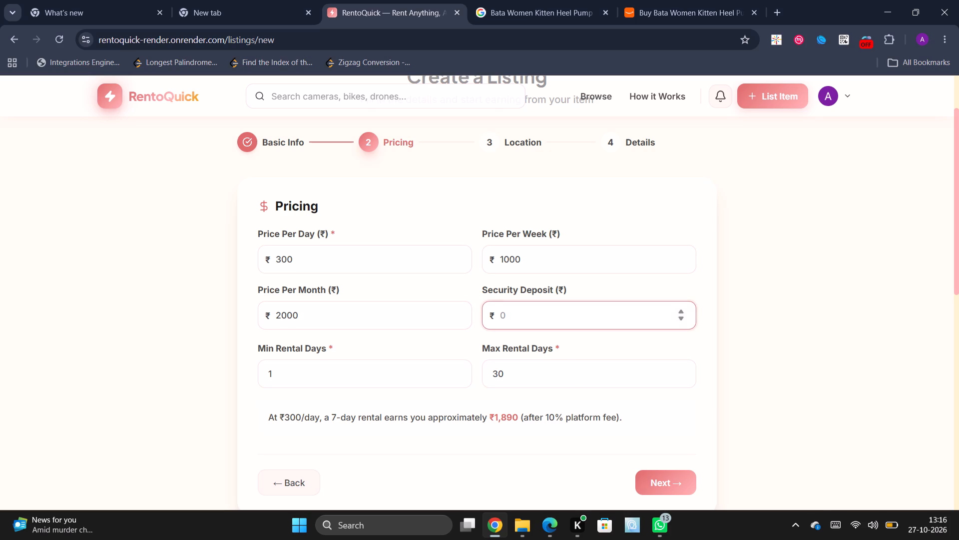
{"action": "type", "text": "1500"}
{"action": "left_click", "coordinate": [515, 372]}
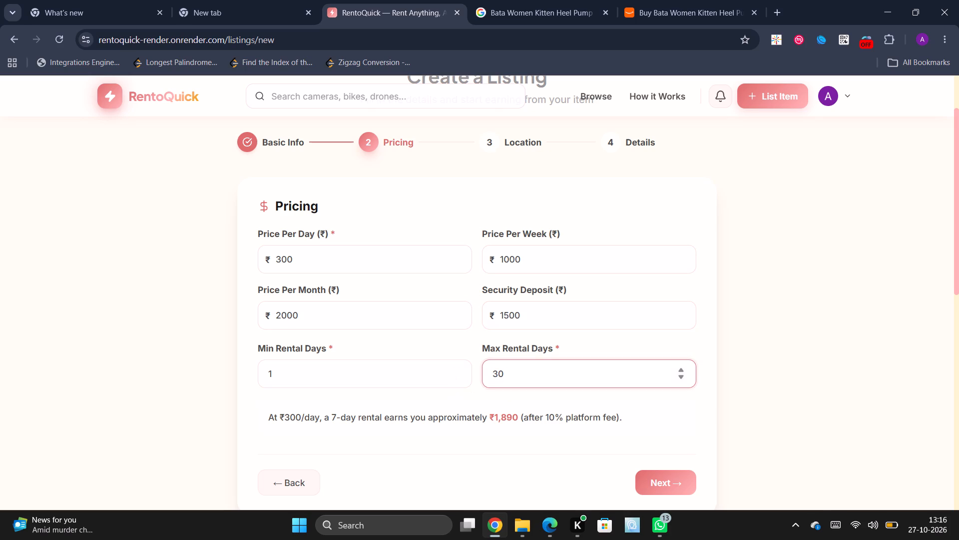
{"action": "scroll", "coordinate": [501, 391], "scroll_direction": "down", "scroll_amount": 1}
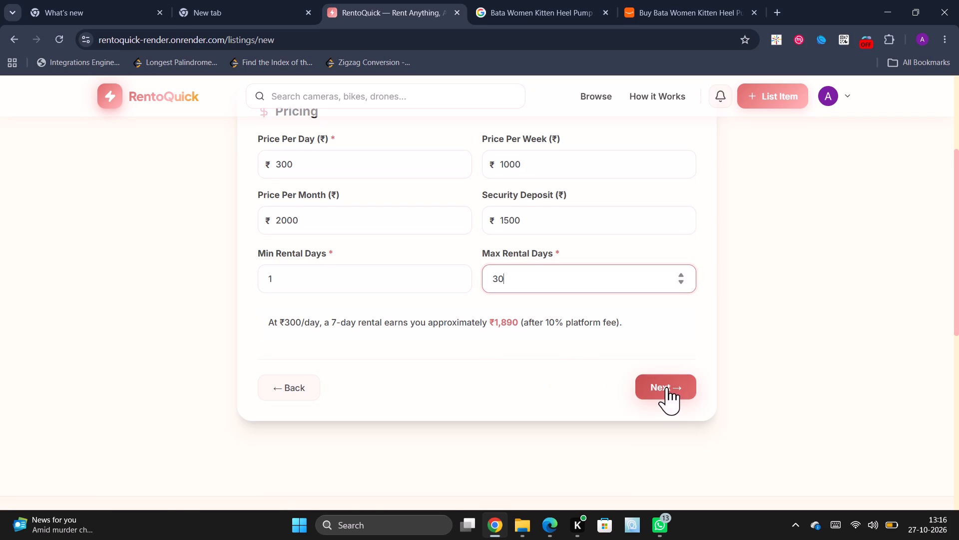
{"action": "left_click", "coordinate": [667, 387]}
Set the listing's location to the state Arunachal Pradesh and the city Pasighat.
{"action": "scroll", "coordinate": [421, 270], "scroll_direction": "up", "scroll_amount": 1}
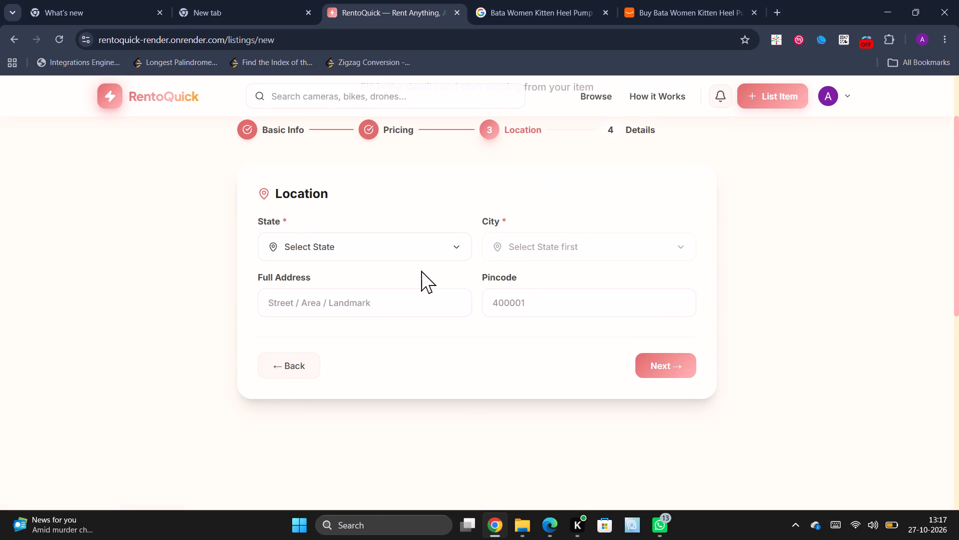
{"action": "left_click", "coordinate": [399, 239]}
{"action": "left_click", "coordinate": [334, 345]}
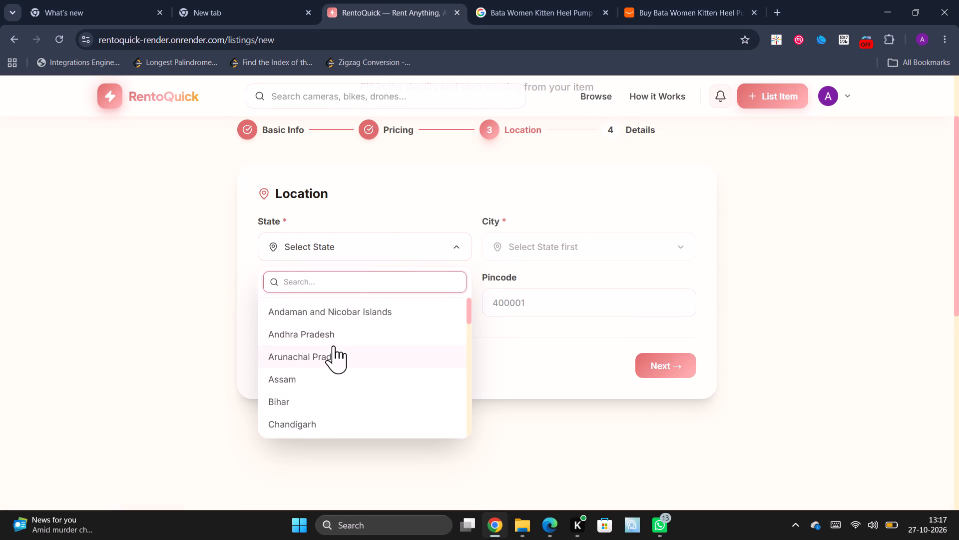
{"action": "left_click", "coordinate": [537, 244]}
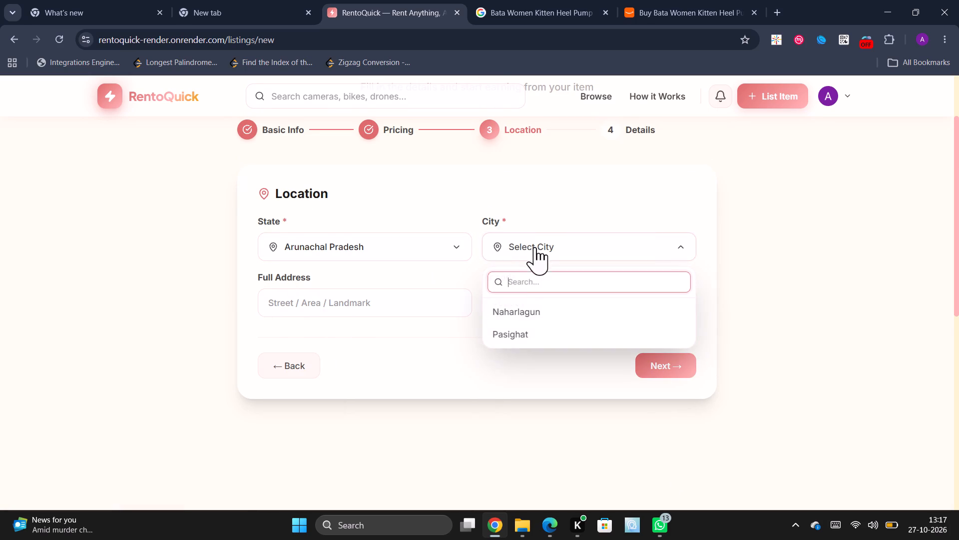
{"action": "left_click", "coordinate": [526, 332]}
{"action": "left_click", "coordinate": [433, 315]}
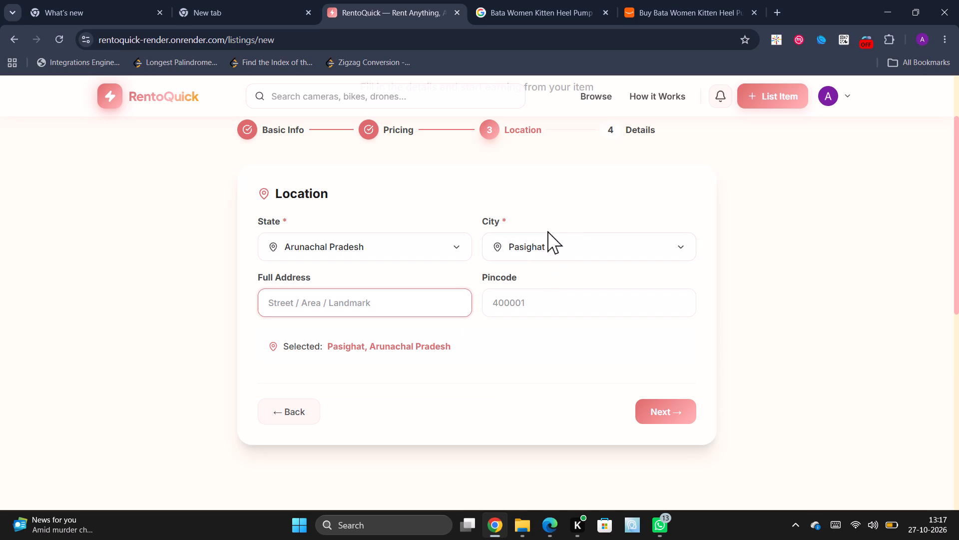
Close the Google results tab and the Amazon product tab for the Bata pump.
{"action": "left_click", "coordinate": [605, 10]}
{"action": "left_click", "coordinate": [605, 10]}
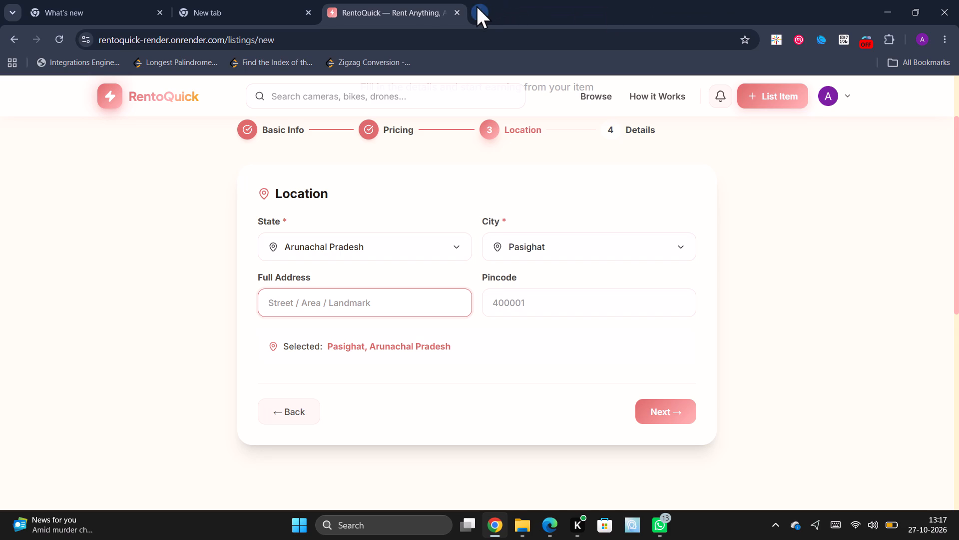
Search Google for "arunachal pradesh address of sho[" in a new tab.
{"action": "left_click", "coordinate": [477, 6]}
{"action": "type", "text": "aruna"}
{"action": "type", "text": "chal pradesh"}
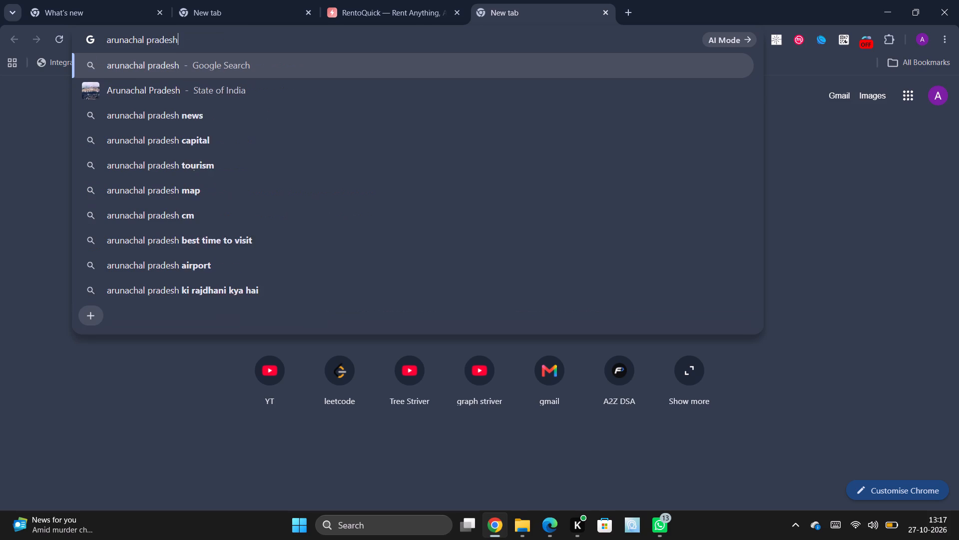
{"action": "key", "text": "space"}
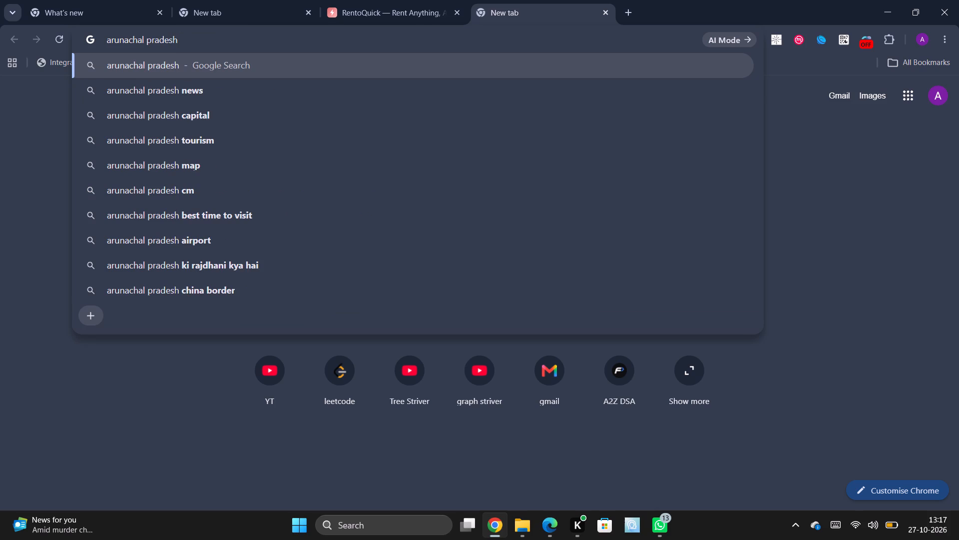
{"action": "type", "text": "adre"}
{"action": "key", "text": "BackSpace"}
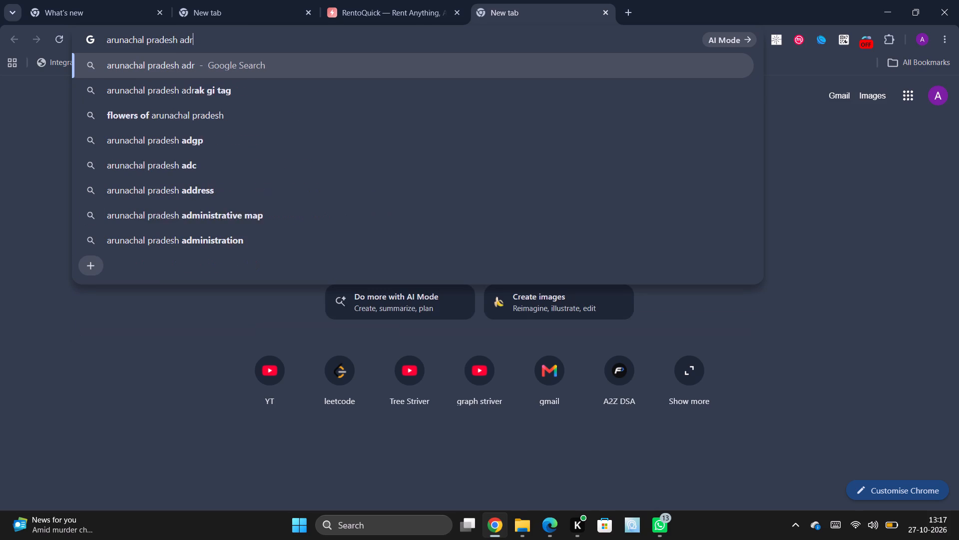
{"action": "key", "text": "d"}
{"action": "key", "text": "BackSpace"}
{"action": "key", "text": "BackSpace"}
{"action": "type", "text": "dress"}
{"action": "key", "text": "space"}
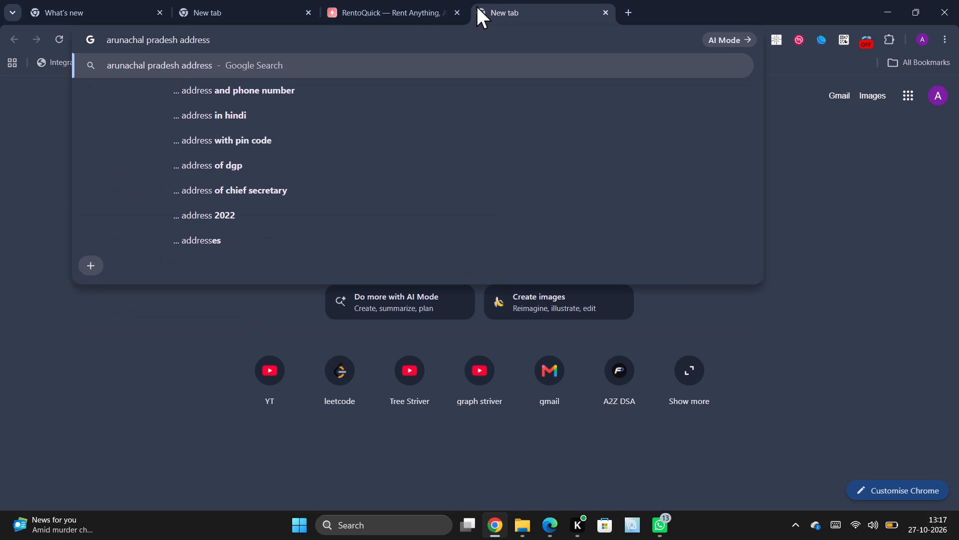
{"action": "type", "text": "ofs"}
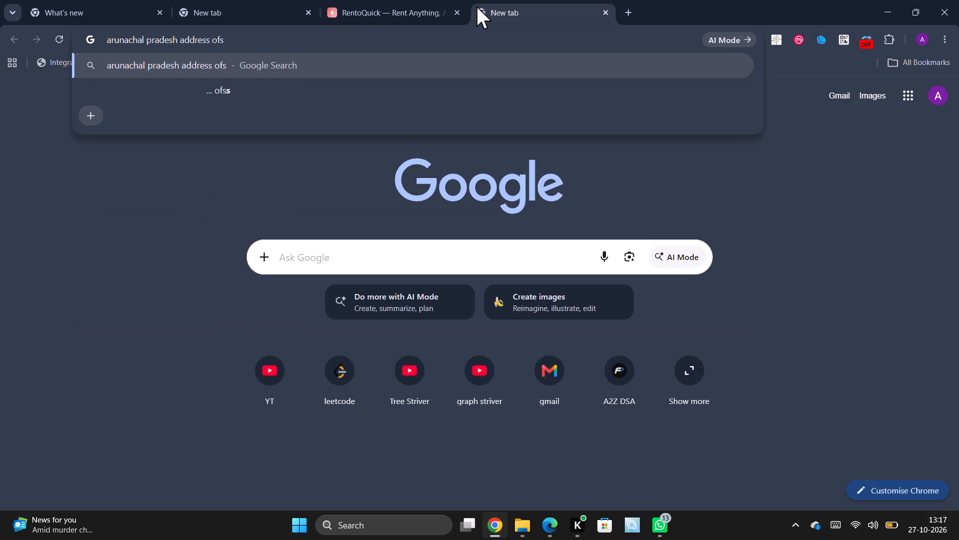
{"action": "key", "text": "BackSpace"}
{"action": "key", "text": "space"}
{"action": "type", "text": "shp"}
{"action": "key", "text": "BackSpace"}
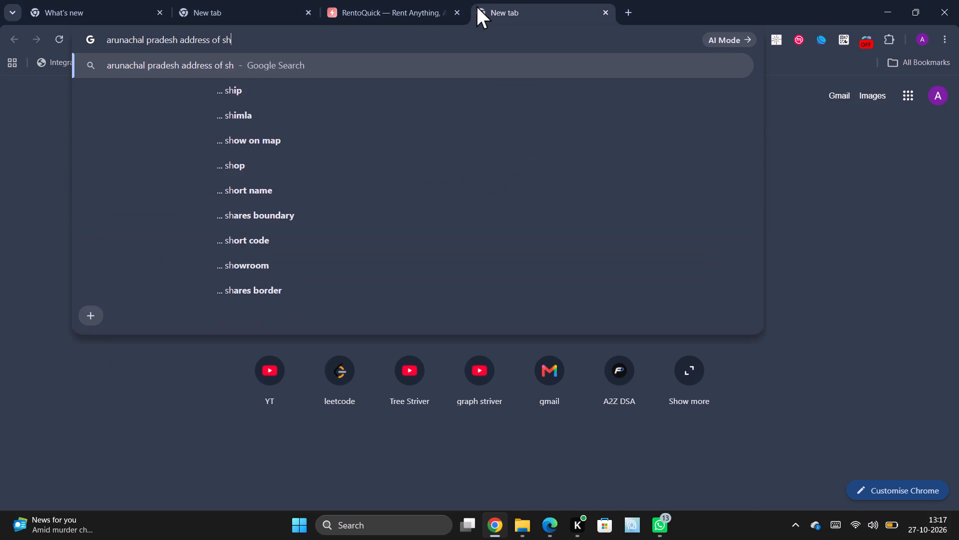
{"action": "type", "text": "o["}
{"action": "key", "text": "Return"}
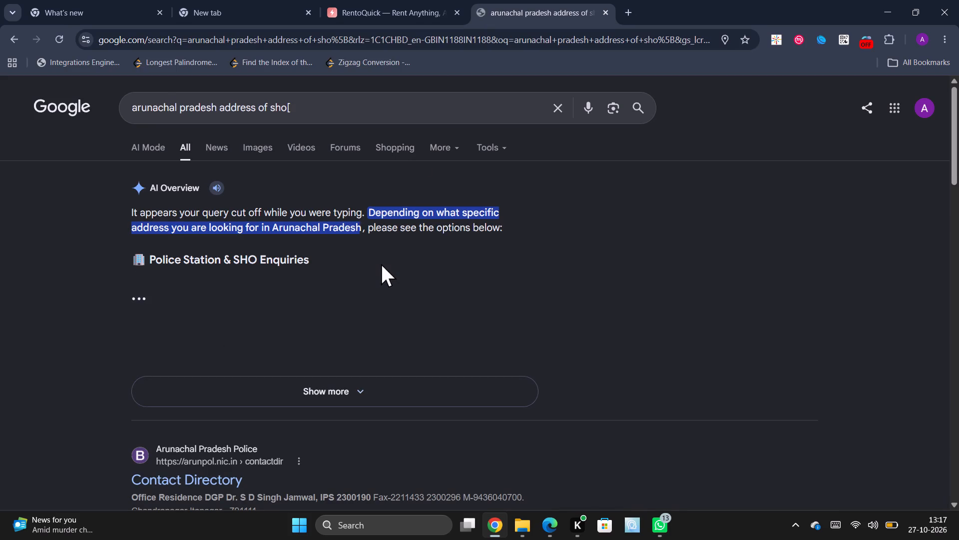
Copy the Itanagar Police Station address with its pincode from the AI Overview into the listing's Full Address.
{"action": "left_click", "coordinate": [356, 400]}
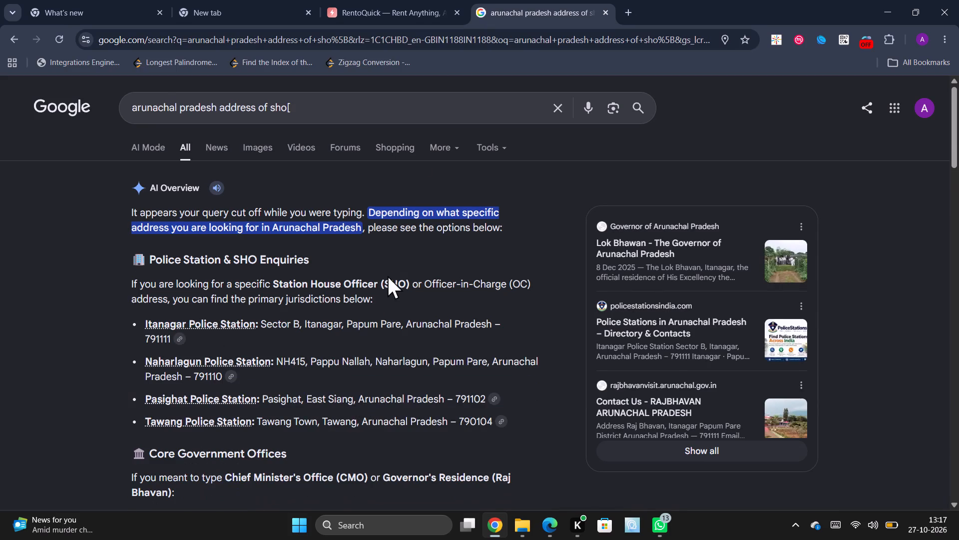
{"action": "scroll", "coordinate": [388, 276], "scroll_direction": "down", "scroll_amount": 1}
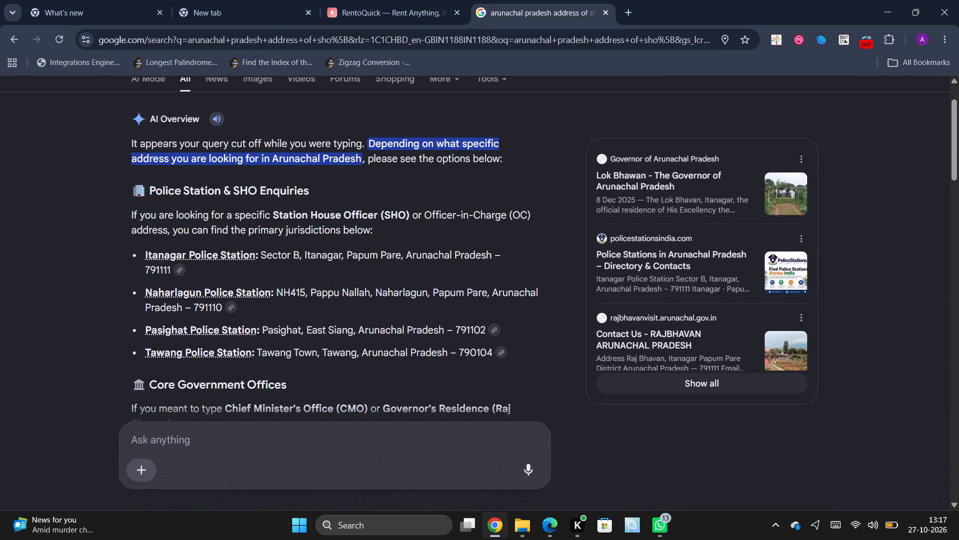
{"action": "left_click_drag", "start_coordinate": [259, 255], "coordinate": [282, 275]}
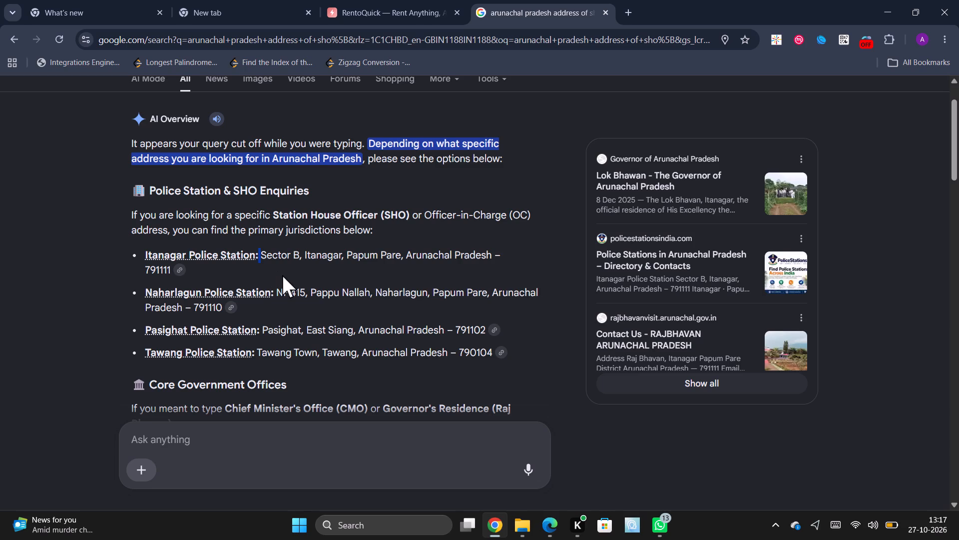
{"action": "key", "text": "ctrl+c"}
{"action": "left_click", "coordinate": [351, 0]}
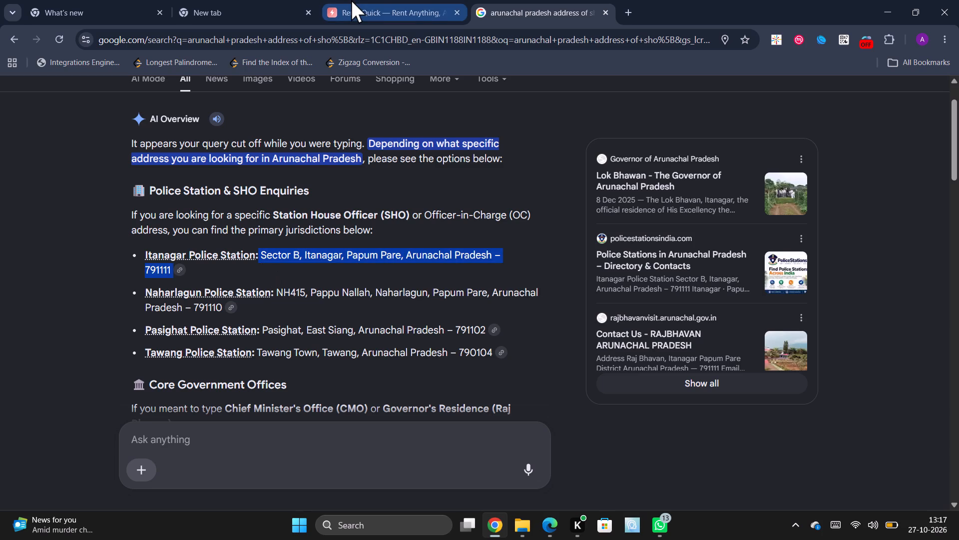
{"action": "key", "text": "ctrl+v"}
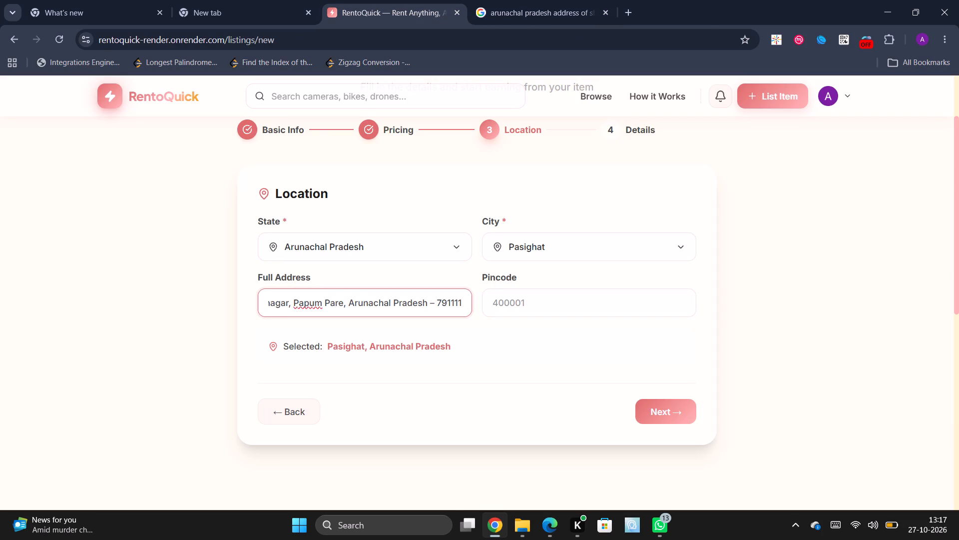
Move the pincode 791111 out of the Full Address into the Pincode field and continue to Details.
{"action": "left_click_drag", "start_coordinate": [439, 303], "coordinate": [473, 301]}
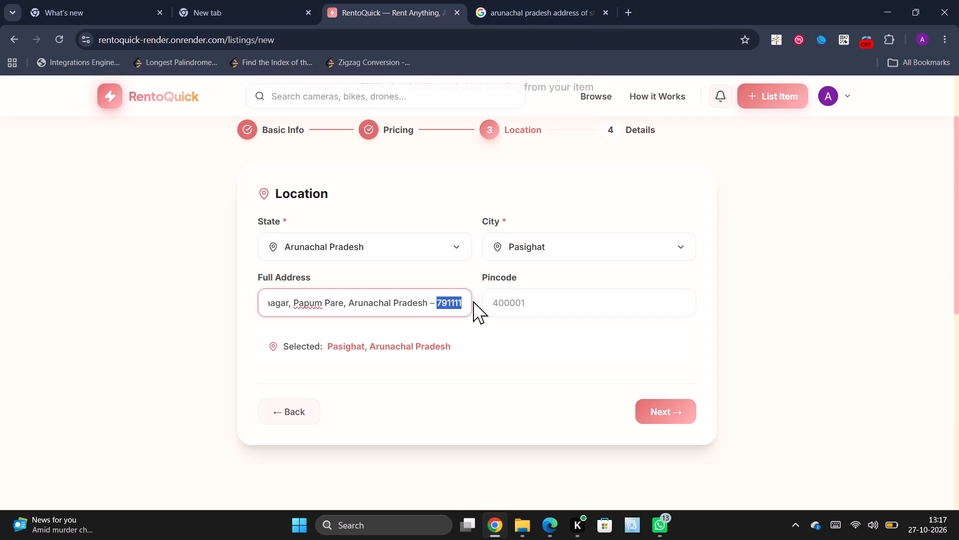
{"action": "key", "text": "ctrl+x"}
{"action": "left_click", "coordinate": [516, 301]}
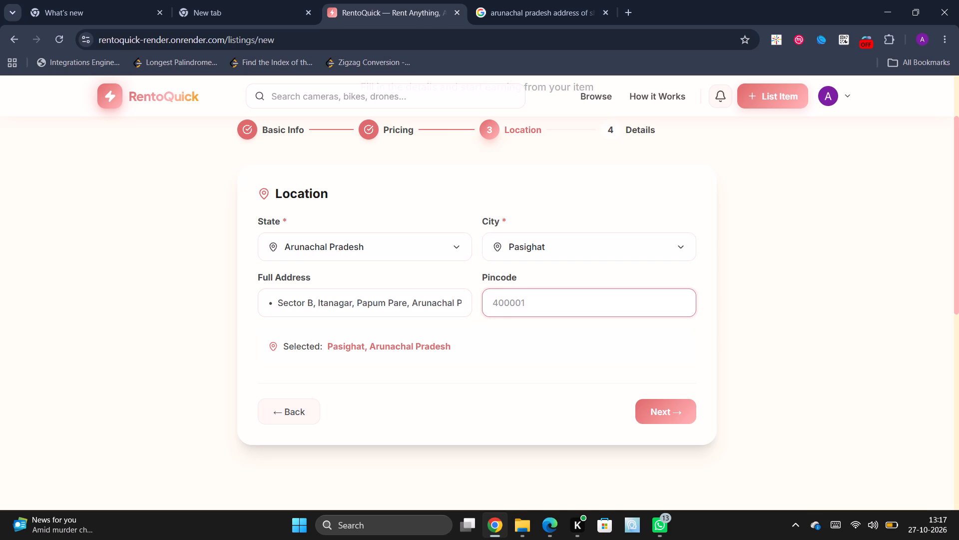
{"action": "key", "text": "ctrl+v"}
{"action": "left_click", "coordinate": [658, 405]}
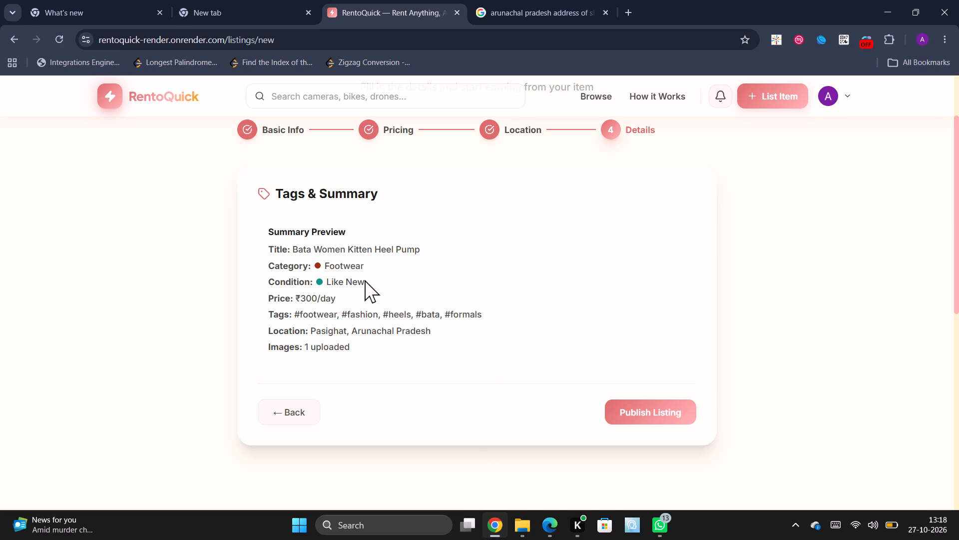
{"action": "scroll", "coordinate": [309, 324], "scroll_direction": "down", "scroll_amount": 1}
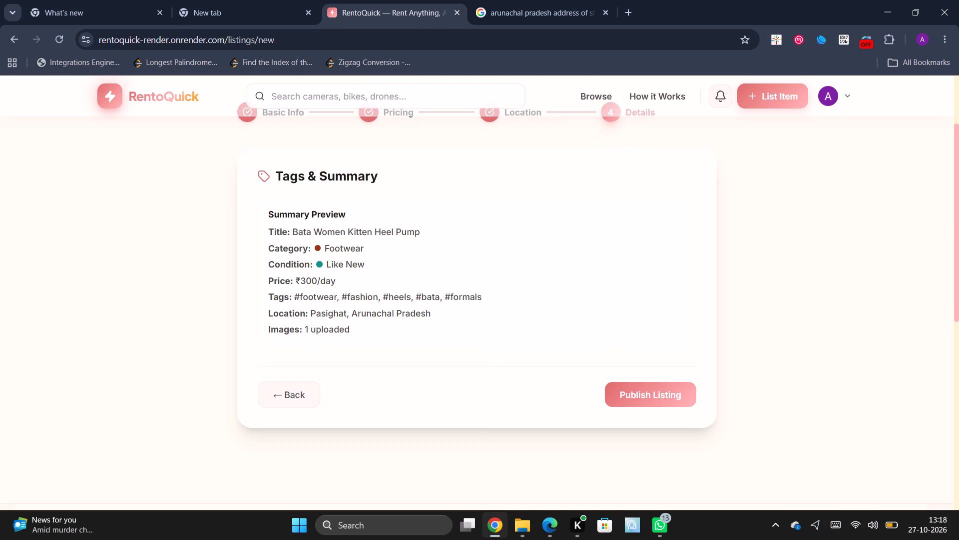
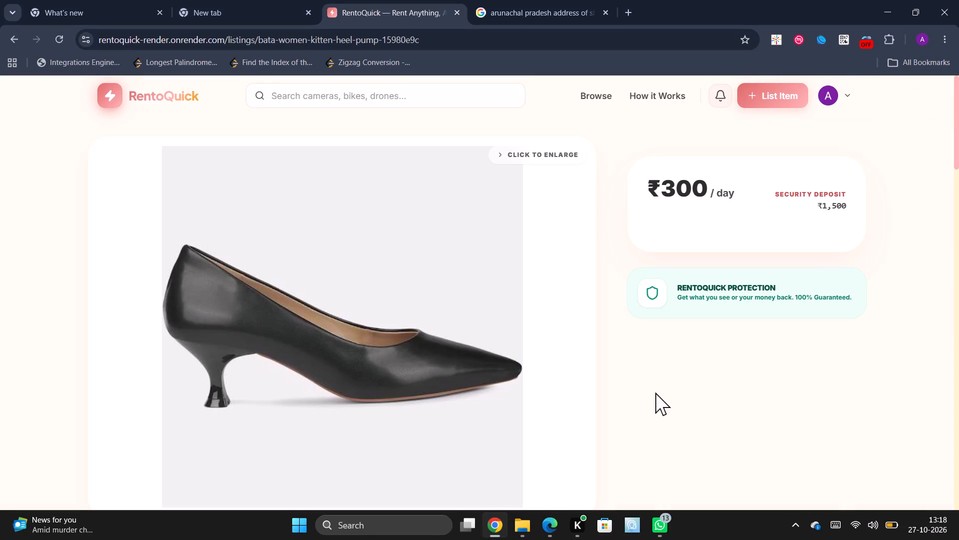
Review the published Bata Women Kitten Heel Pump listing's photo, pricing, location, condition details and description.
{"action": "scroll", "coordinate": [655, 392], "scroll_direction": "down", "scroll_amount": 7}
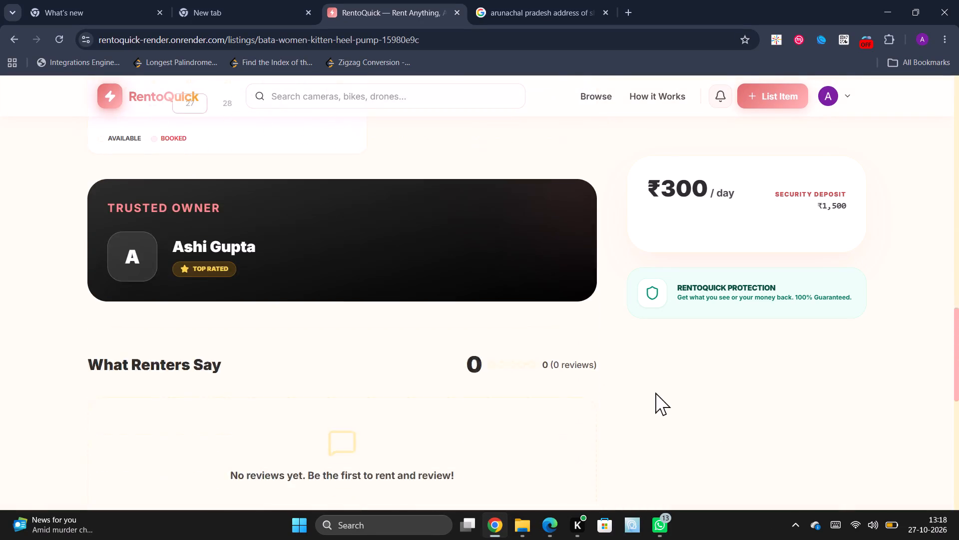
{"action": "scroll", "coordinate": [655, 392], "scroll_direction": "up", "scroll_amount": 5}
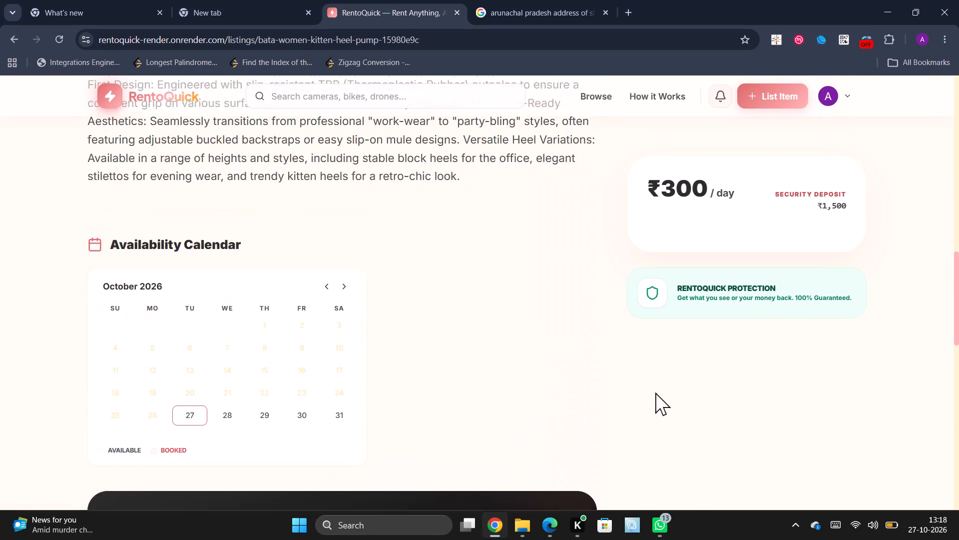
{"action": "scroll", "coordinate": [655, 392], "scroll_direction": "up", "scroll_amount": 5}
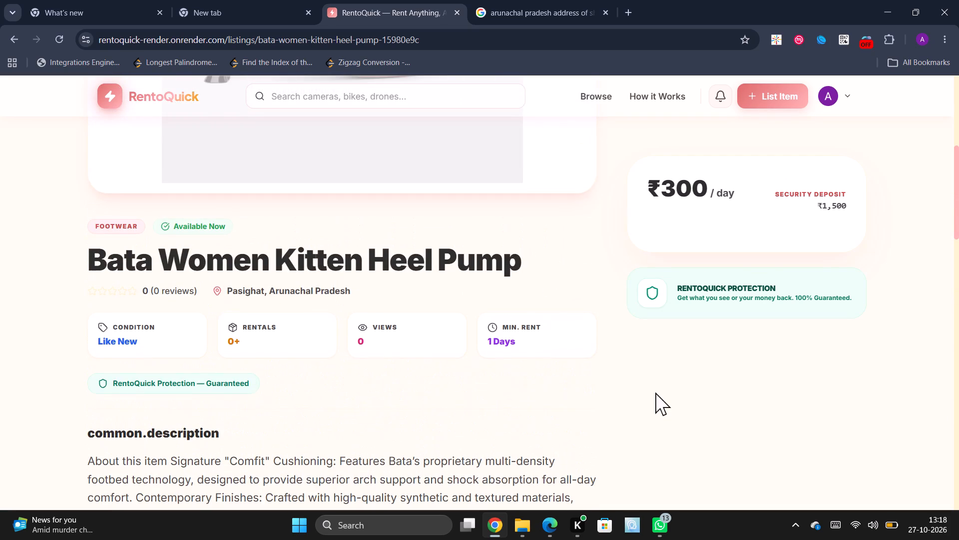
{"action": "scroll", "coordinate": [655, 392], "scroll_direction": "down", "scroll_amount": 3}
{"action": "scroll", "coordinate": [655, 392], "scroll_direction": "up", "scroll_amount": 1}
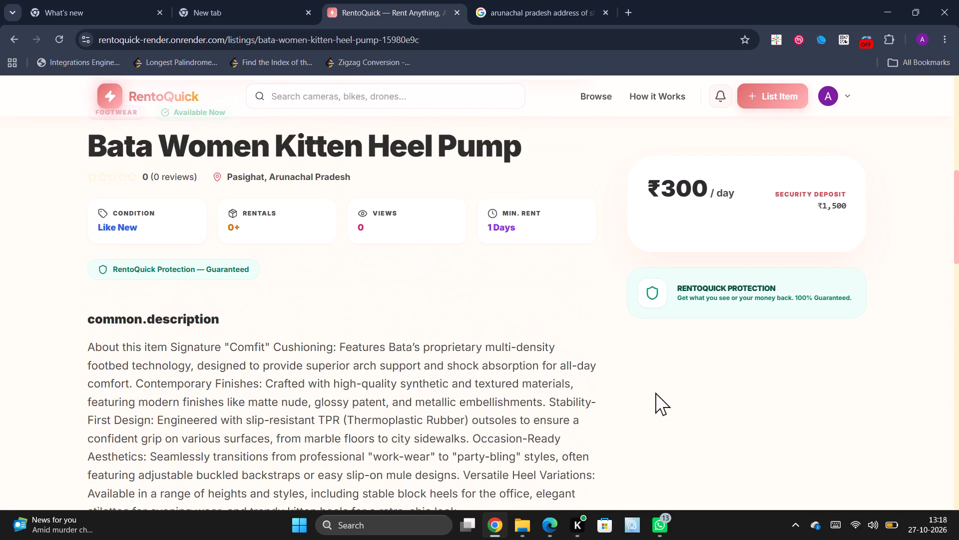
{"action": "scroll", "coordinate": [655, 392], "scroll_direction": "up", "scroll_amount": 1}
{"action": "scroll", "coordinate": [390, 187], "scroll_direction": "down", "scroll_amount": 1}
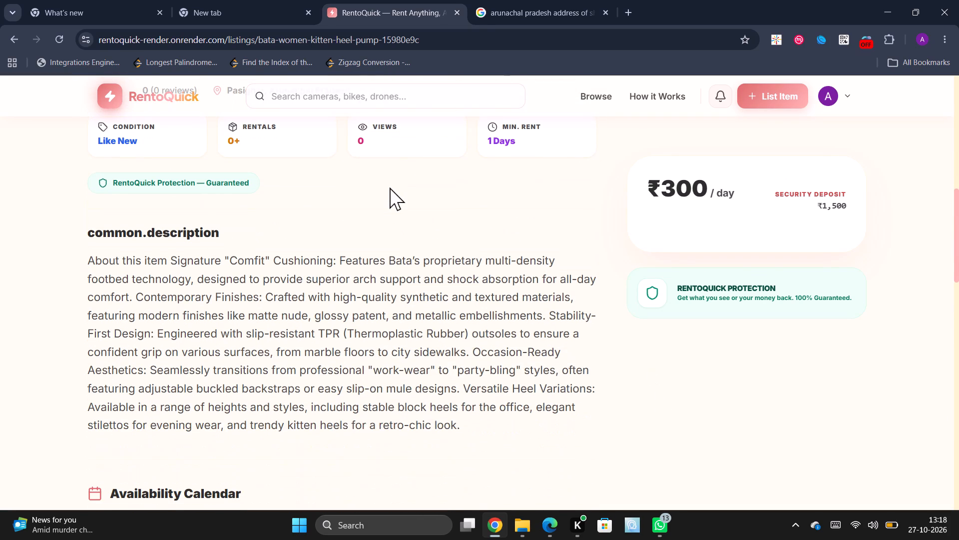
{"action": "scroll", "coordinate": [390, 187], "scroll_direction": "up", "scroll_amount": 1}
{"action": "scroll", "coordinate": [390, 187], "scroll_direction": "down", "scroll_amount": 1}
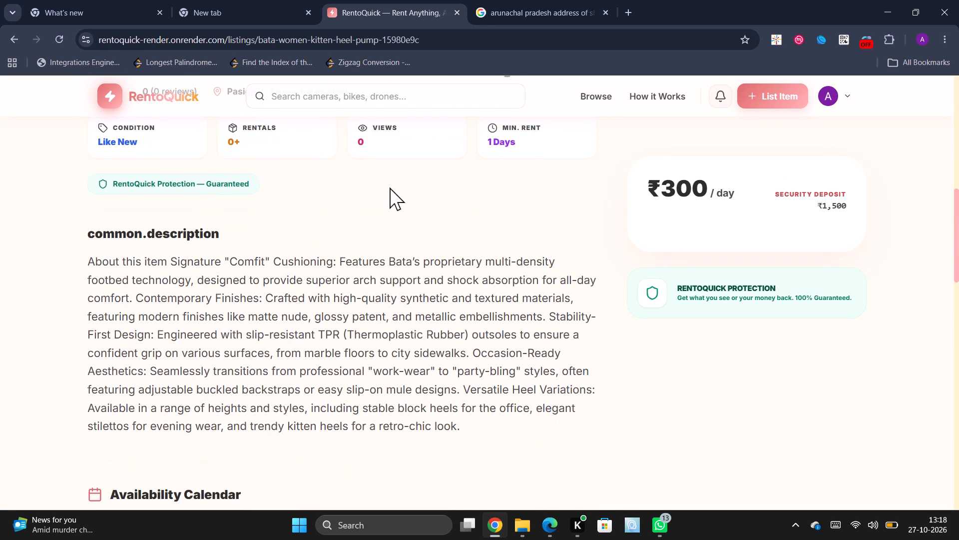
Examine the listing's availability calendar, owner card and renter reviews down to the page footer.
{"action": "scroll", "coordinate": [390, 187], "scroll_direction": "down", "scroll_amount": 3}
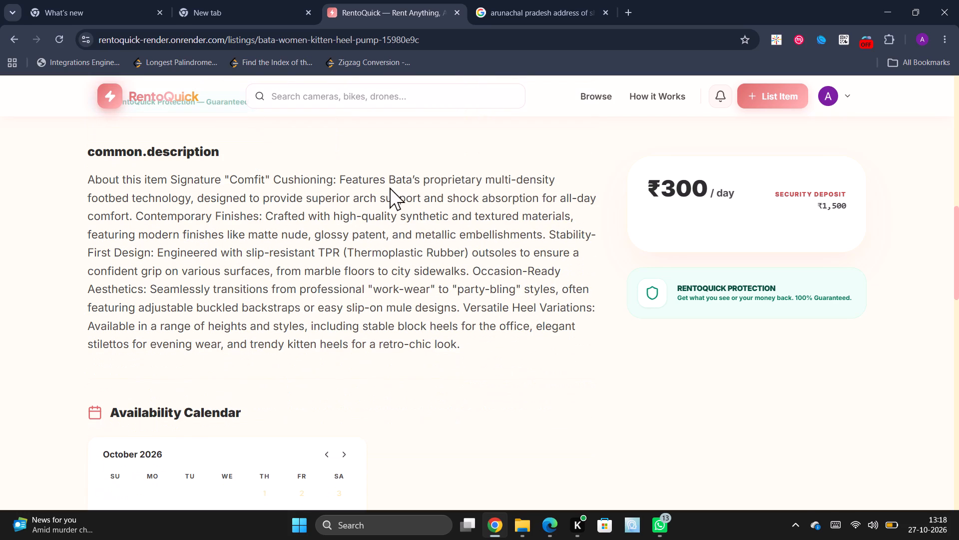
{"action": "scroll", "coordinate": [390, 187], "scroll_direction": "down", "scroll_amount": 3}
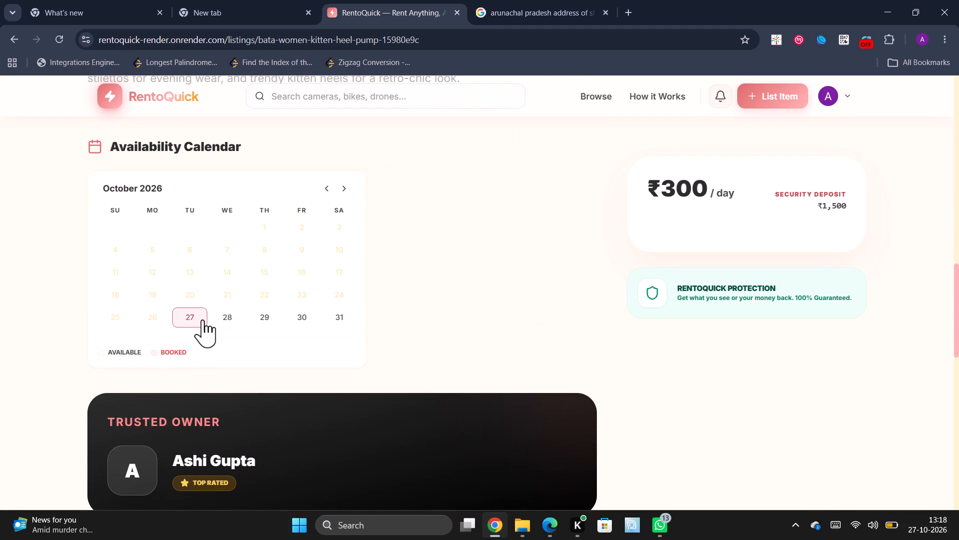
{"action": "scroll", "coordinate": [283, 305], "scroll_direction": "down", "scroll_amount": 2}
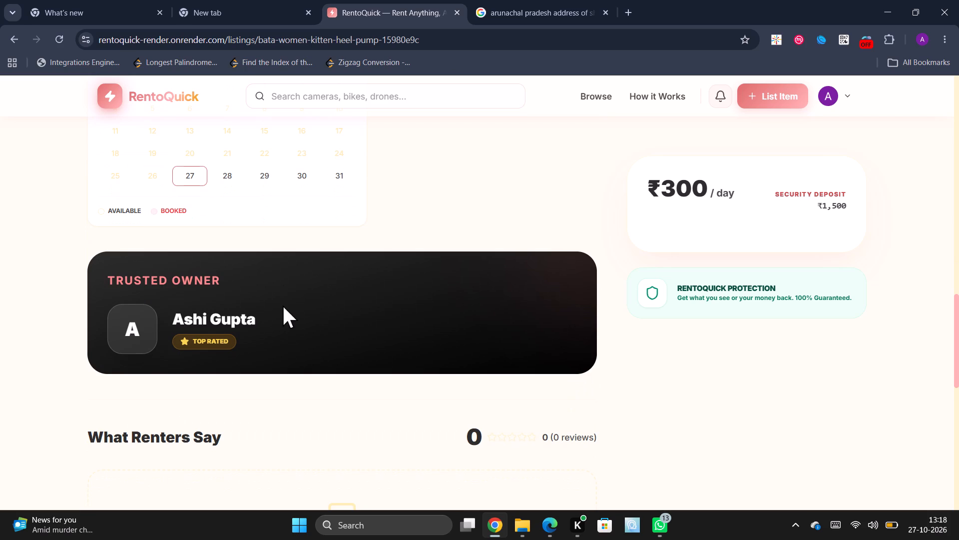
{"action": "scroll", "coordinate": [283, 305], "scroll_direction": "down", "scroll_amount": 1}
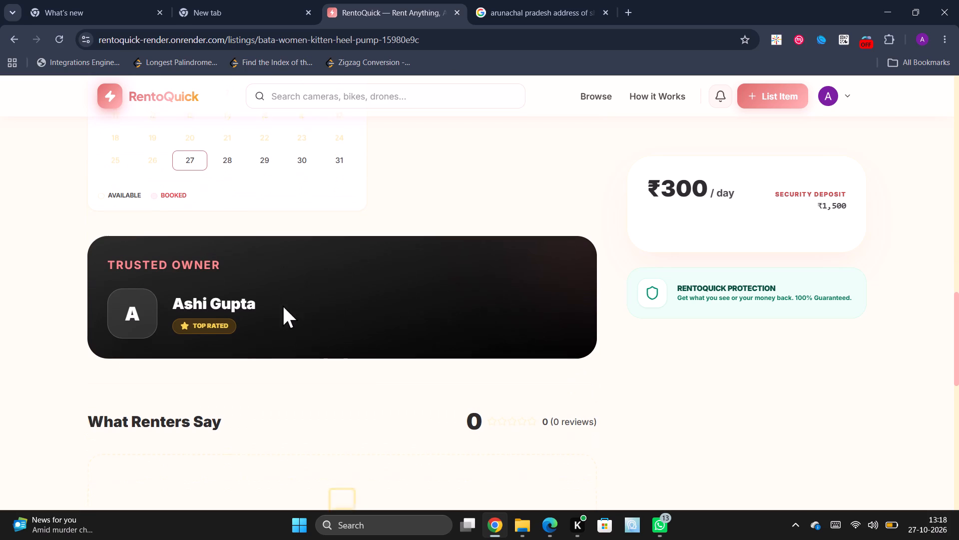
{"action": "scroll", "coordinate": [283, 305], "scroll_direction": "down", "scroll_amount": 2}
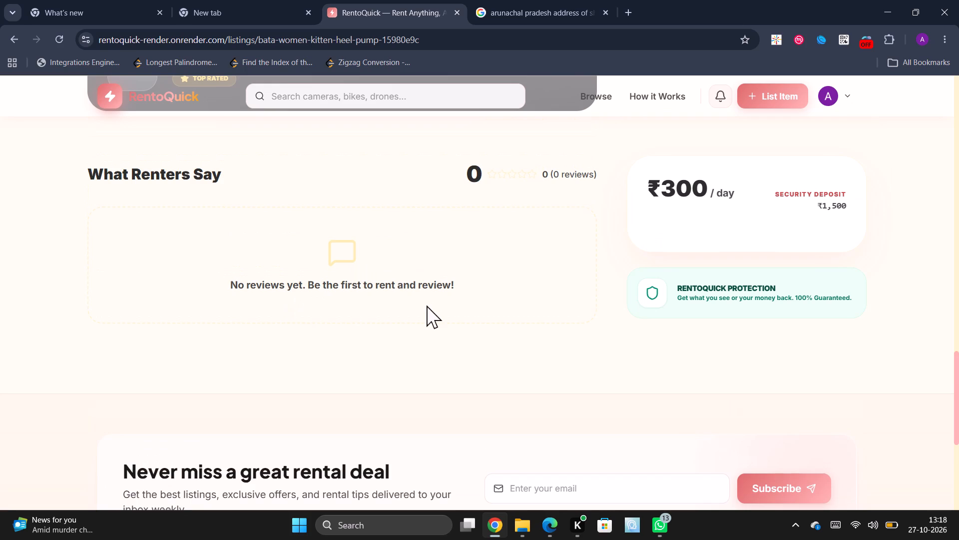
{"action": "scroll", "coordinate": [427, 305], "scroll_direction": "down", "scroll_amount": 4}
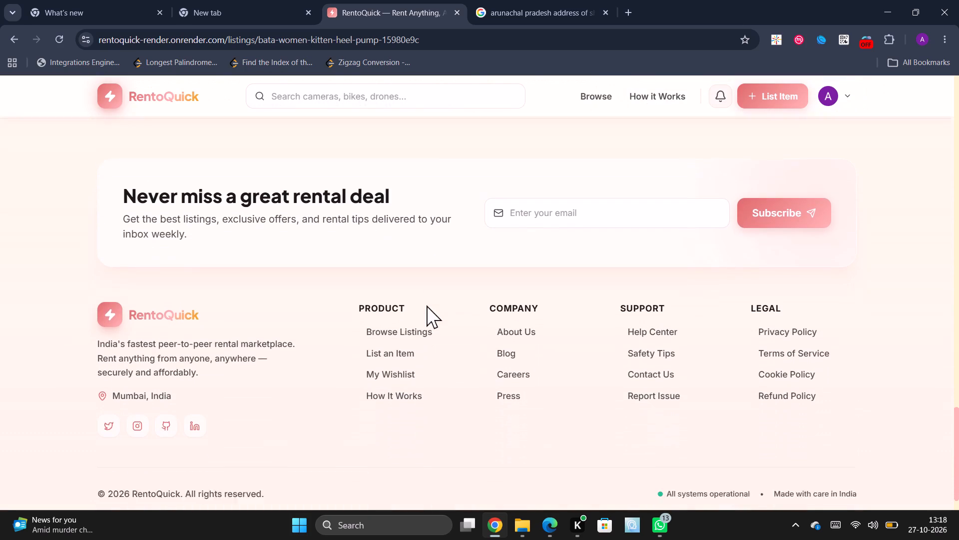
{"action": "scroll", "coordinate": [427, 305], "scroll_direction": "down", "scroll_amount": 1}
{"action": "scroll", "coordinate": [427, 305], "scroll_direction": "up", "scroll_amount": 6}
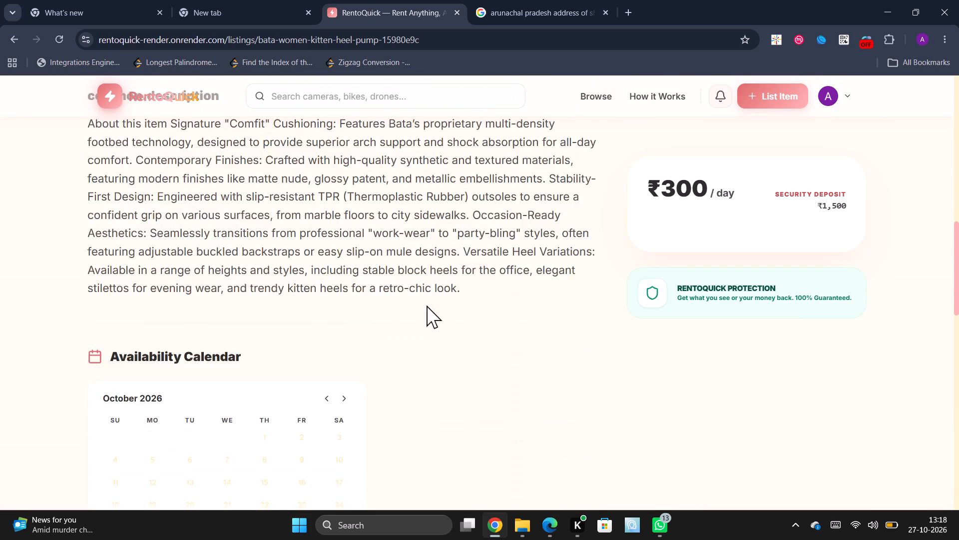
{"action": "scroll", "coordinate": [427, 305], "scroll_direction": "down", "scroll_amount": 7}
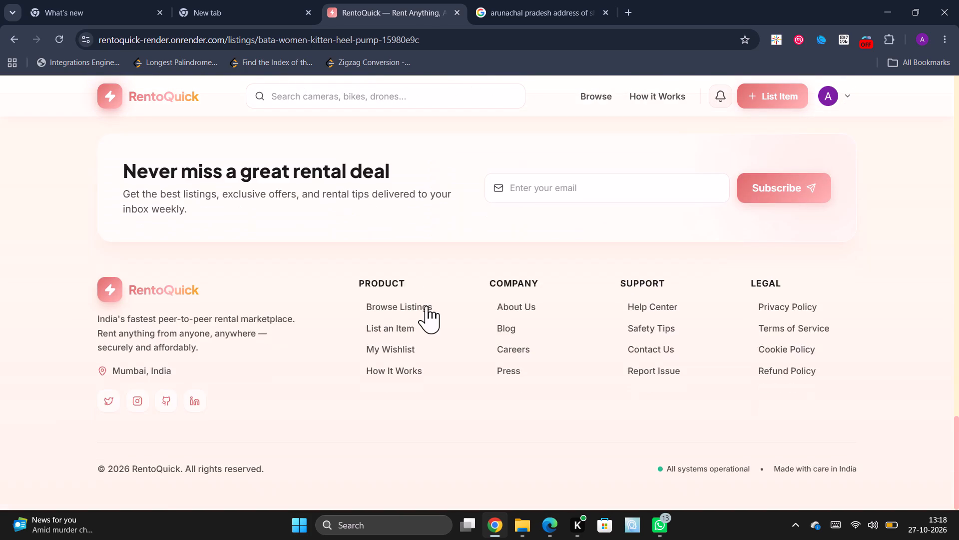
Open the Browse Listings page and check the Bata Women Kitten Heel Pump card among all listings.
{"action": "scroll", "coordinate": [427, 305], "scroll_direction": "up", "scroll_amount": 2}
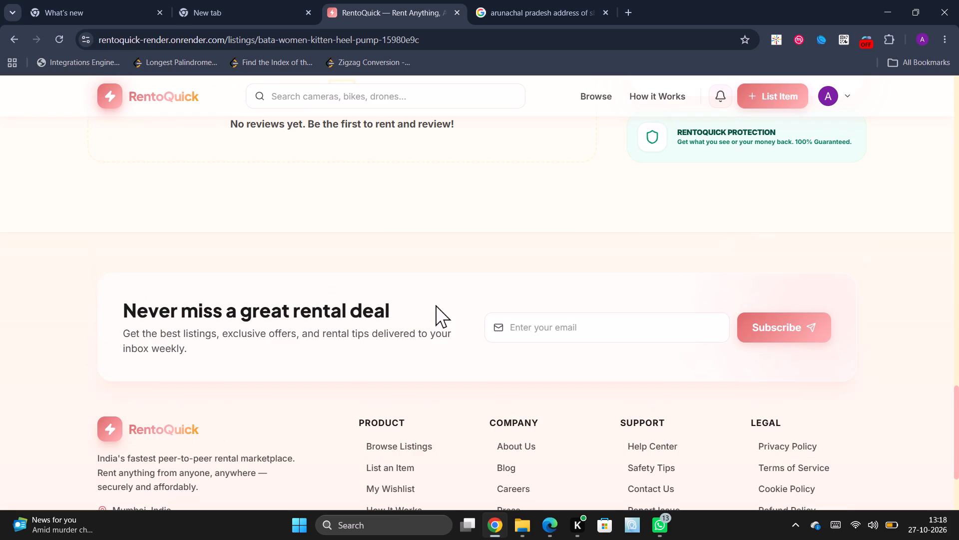
{"action": "scroll", "coordinate": [436, 305], "scroll_direction": "down", "scroll_amount": 1}
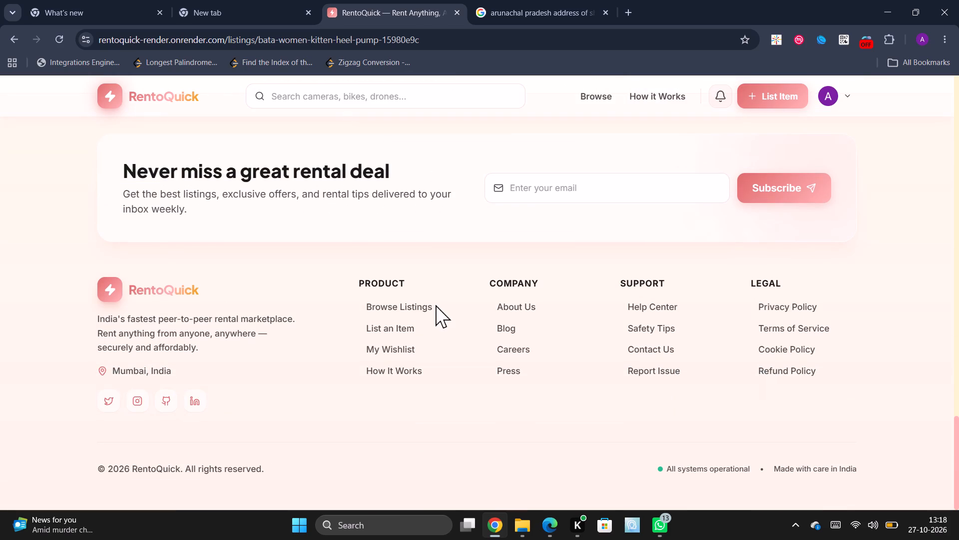
{"action": "scroll", "coordinate": [436, 305], "scroll_direction": "down", "scroll_amount": 3}
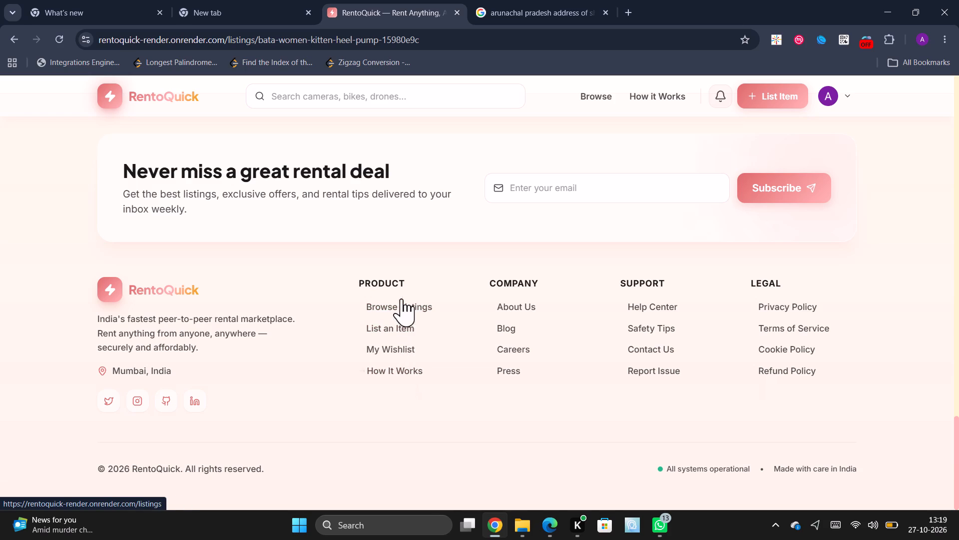
{"action": "left_click", "coordinate": [407, 307]}
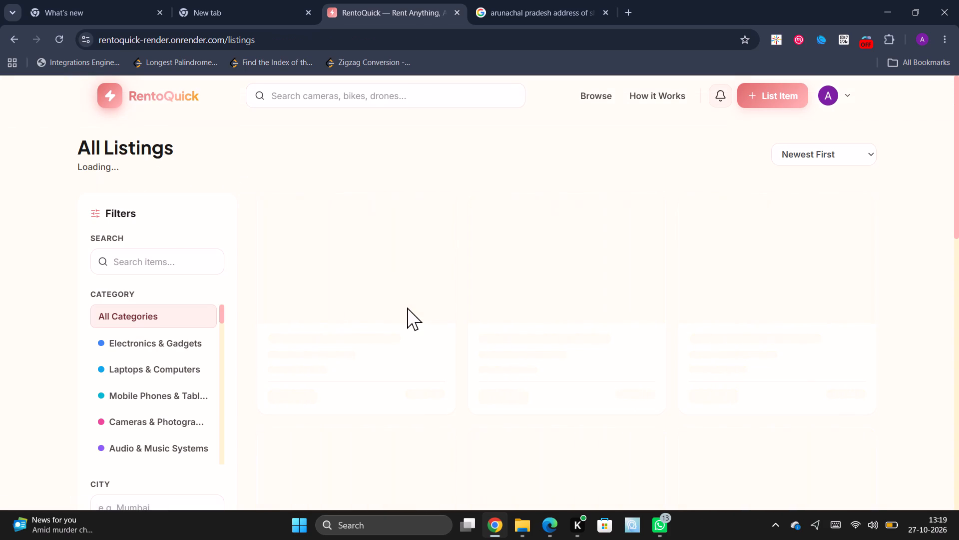
{"action": "scroll", "coordinate": [407, 307], "scroll_direction": "down", "scroll_amount": 2}
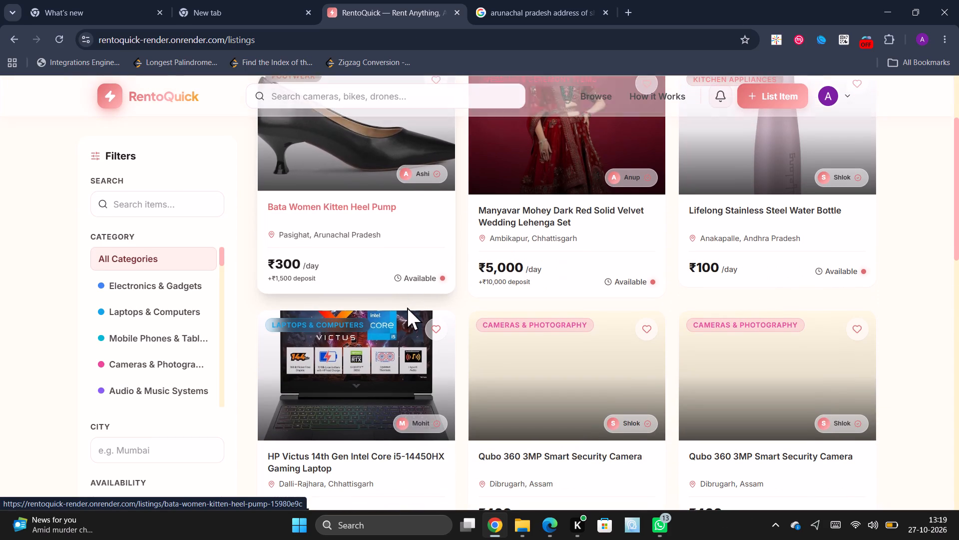
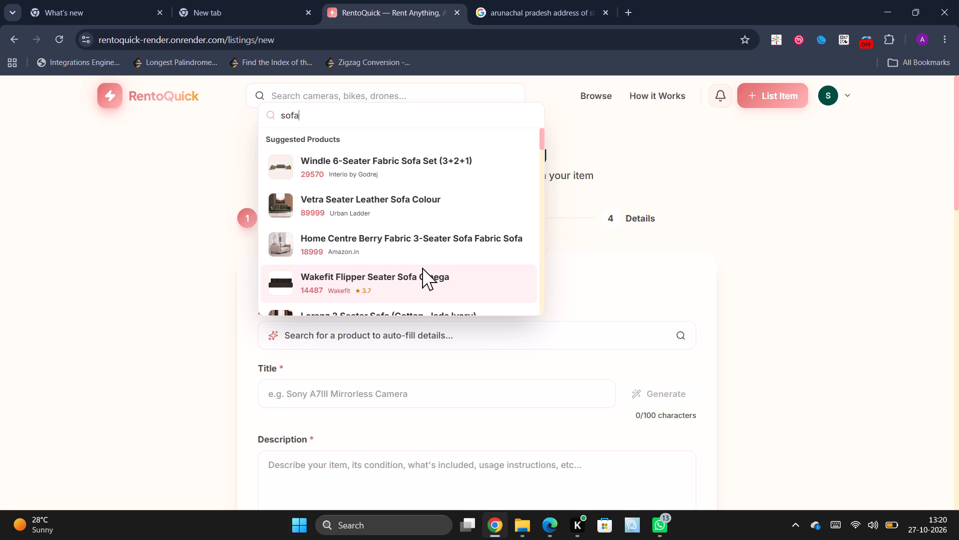
Pick Wakefit Flipper Seater Sofa Omega from the suggested sofa products to fill in the new listing.
{"action": "scroll", "coordinate": [422, 267], "scroll_direction": "down", "scroll_amount": 1}
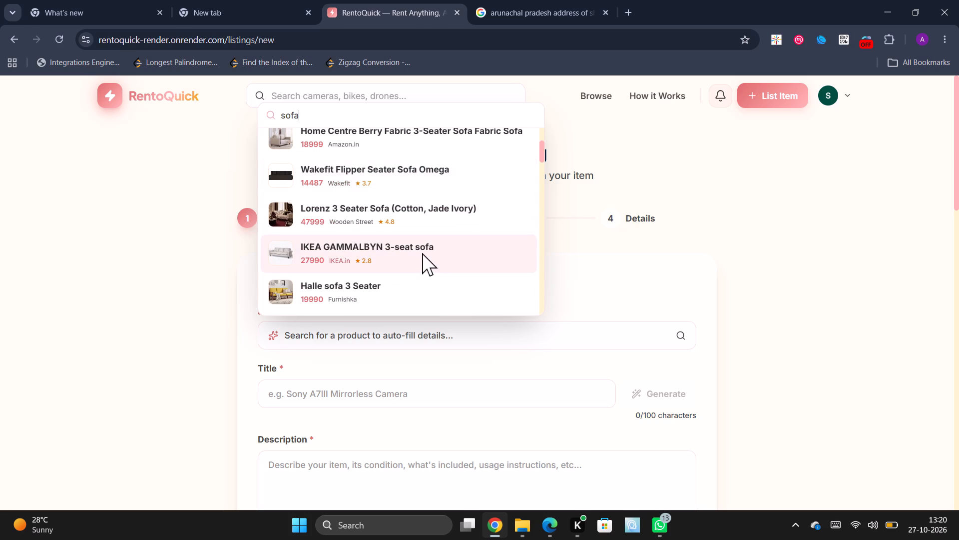
{"action": "scroll", "coordinate": [414, 258], "scroll_direction": "down", "scroll_amount": 1}
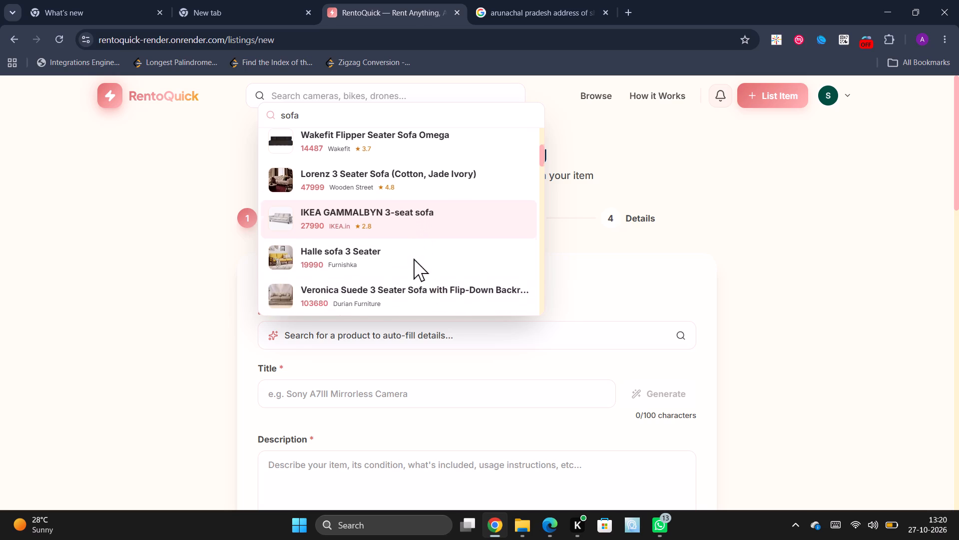
{"action": "scroll", "coordinate": [414, 258], "scroll_direction": "down", "scroll_amount": 1}
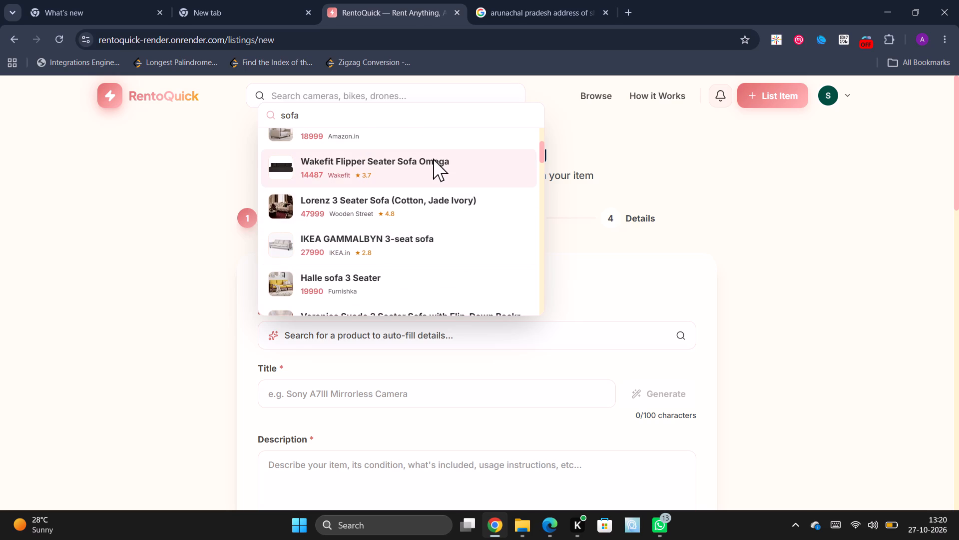
{"action": "left_click", "coordinate": [433, 158]}
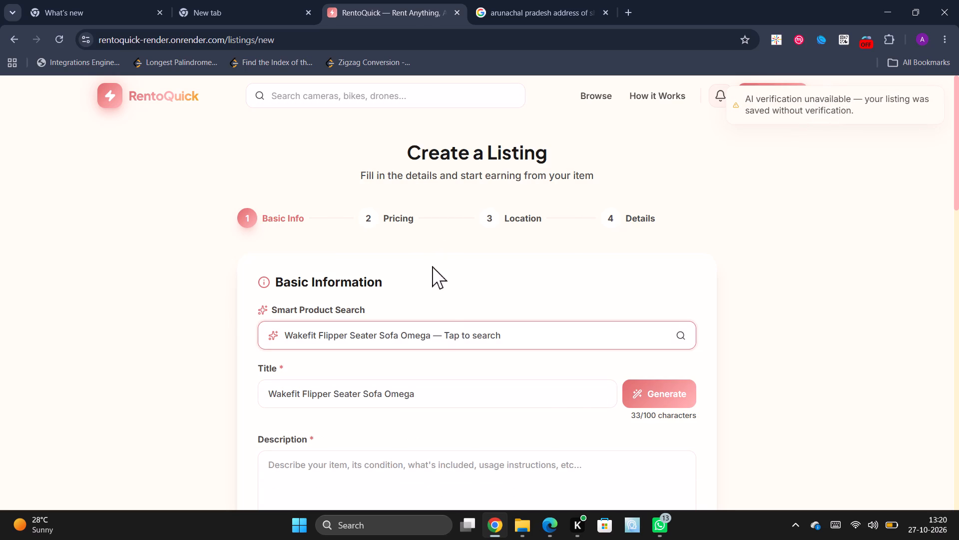
Copy the listing title and search Google for Wakefit Flipper Seater Sofa Omega in a separate browser tab.
{"action": "scroll", "coordinate": [539, 384], "scroll_direction": "down", "scroll_amount": 2}
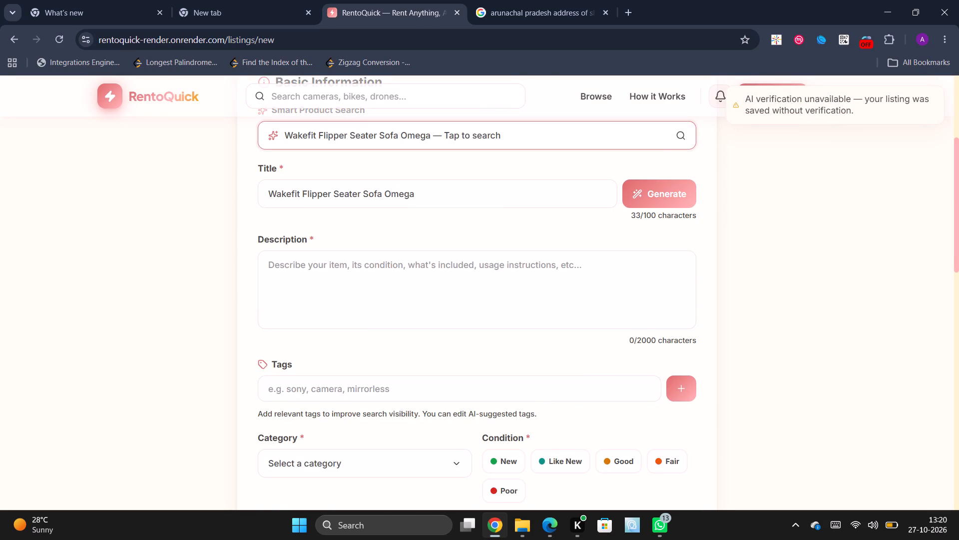
{"action": "left_click_drag", "start_coordinate": [445, 203], "coordinate": [193, 221]}
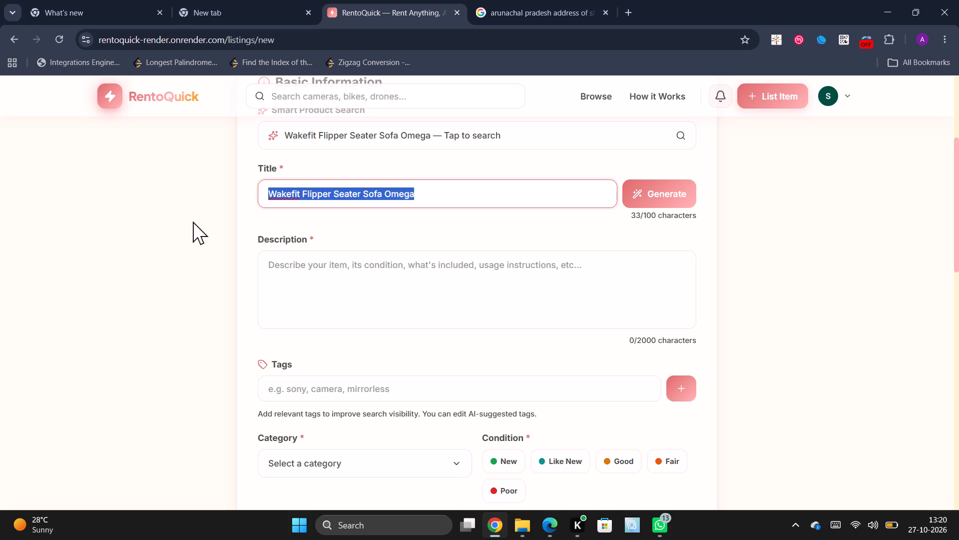
{"action": "key", "text": "ctrl+c"}
{"action": "left_click", "coordinate": [606, 8]}
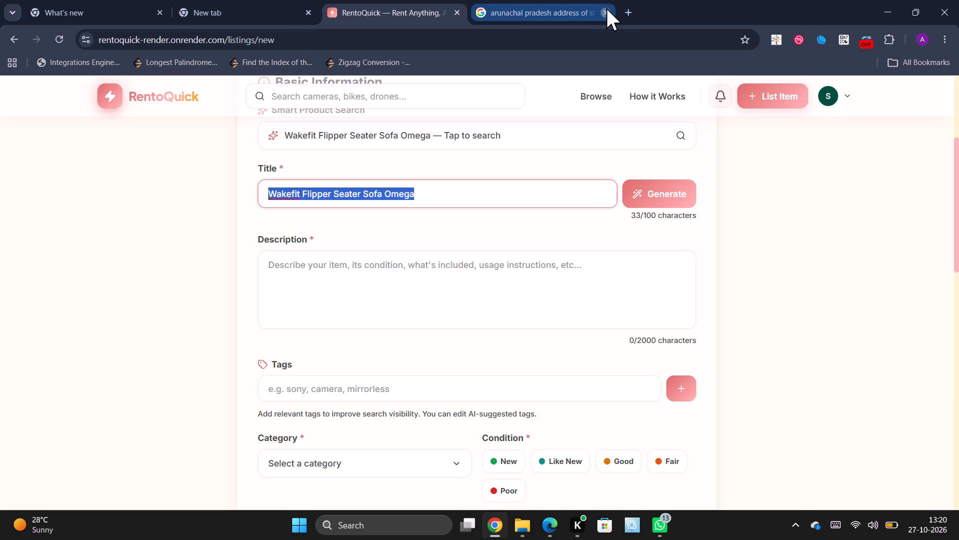
{"action": "left_click", "coordinate": [481, 5]}
{"action": "key", "text": "ctrl+v"}
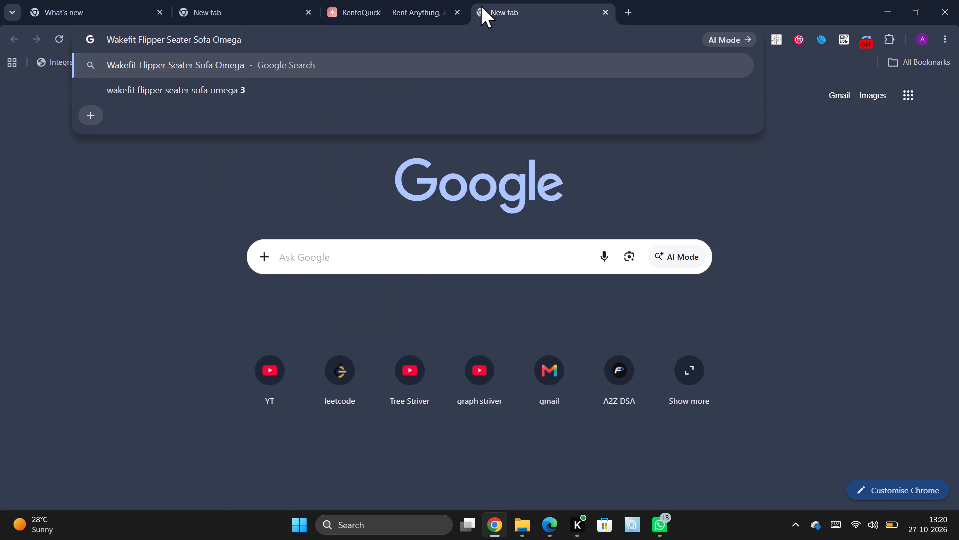
{"action": "key", "text": "Return"}
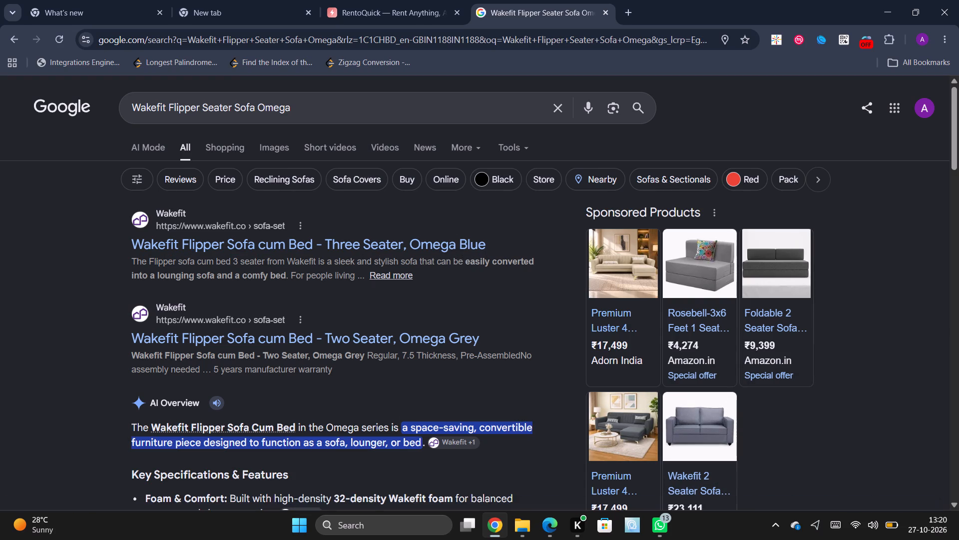
Look at Wakefit's Flipper Sofa cum Bed - Three Seater, Omega Blue product page and return to the search results.
{"action": "left_click", "coordinate": [412, 243]}
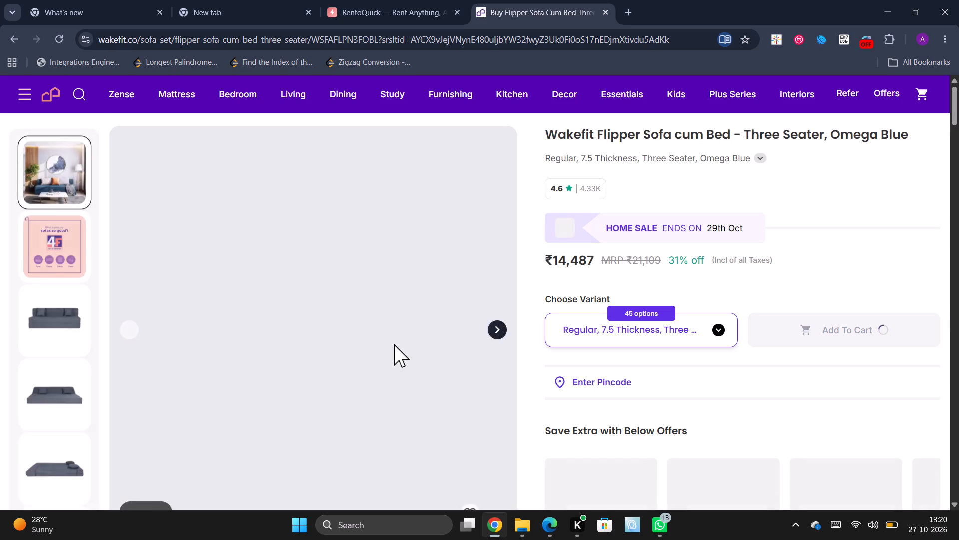
{"action": "left_click", "coordinate": [707, 219]}
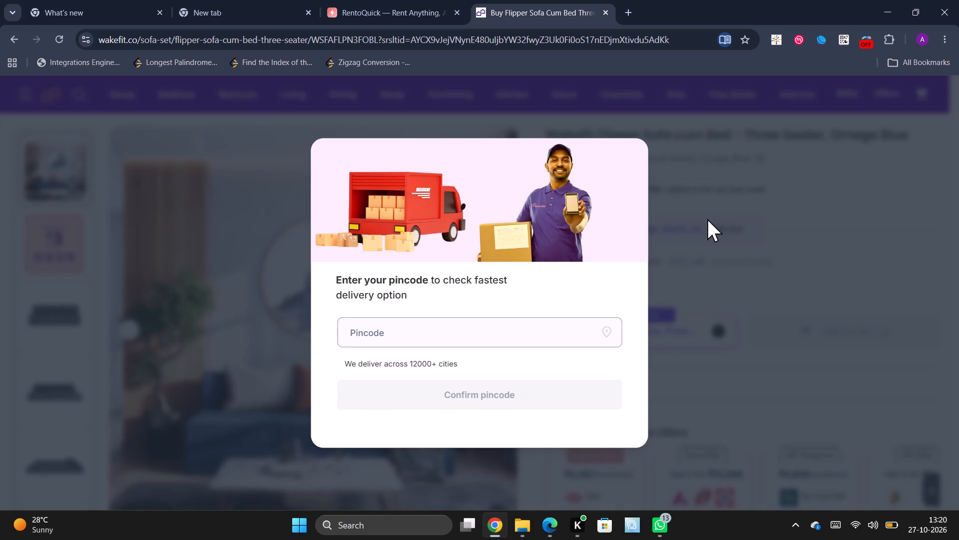
{"action": "double_click", "coordinate": [293, 360]}
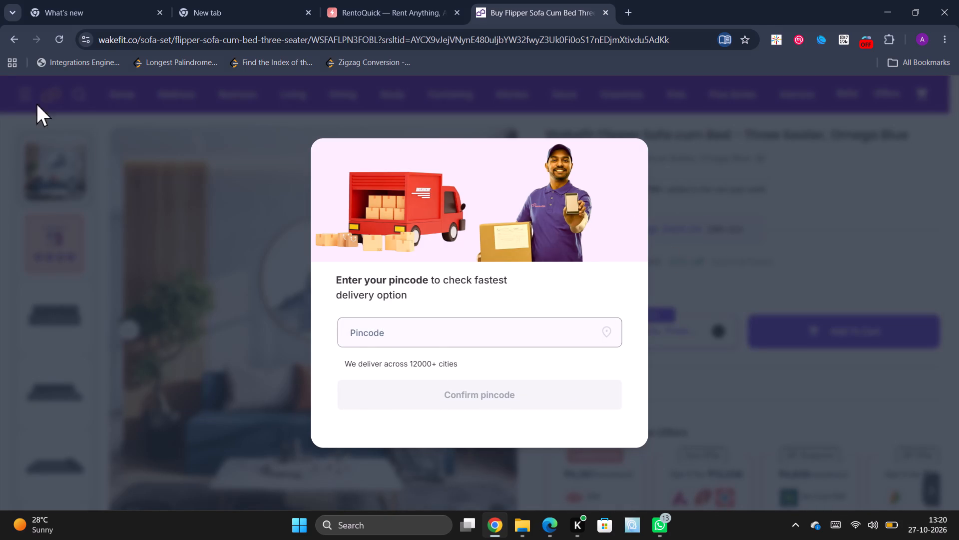
{"action": "left_click", "coordinate": [399, 0]}
{"action": "left_click", "coordinate": [534, 0]}
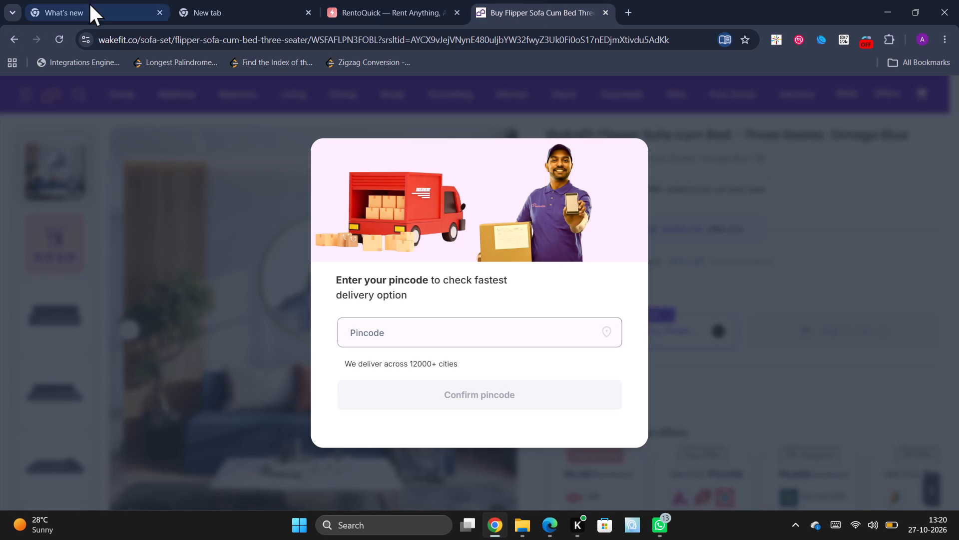
{"action": "left_click", "coordinate": [17, 38]}
View Wakefit's Flipper Sofa cum Bed - Three Seater, Omega Choco Brown product page, then return to the RentoQuick listing form.
{"action": "scroll", "coordinate": [382, 285], "scroll_direction": "down", "scroll_amount": 2}
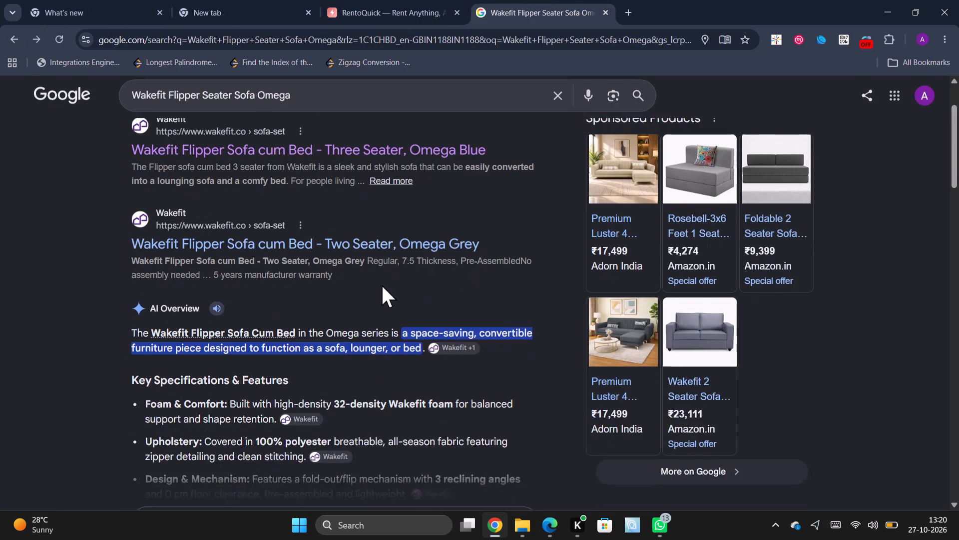
{"action": "scroll", "coordinate": [382, 285], "scroll_direction": "down", "scroll_amount": 4}
{"action": "scroll", "coordinate": [363, 235], "scroll_direction": "up", "scroll_amount": 1}
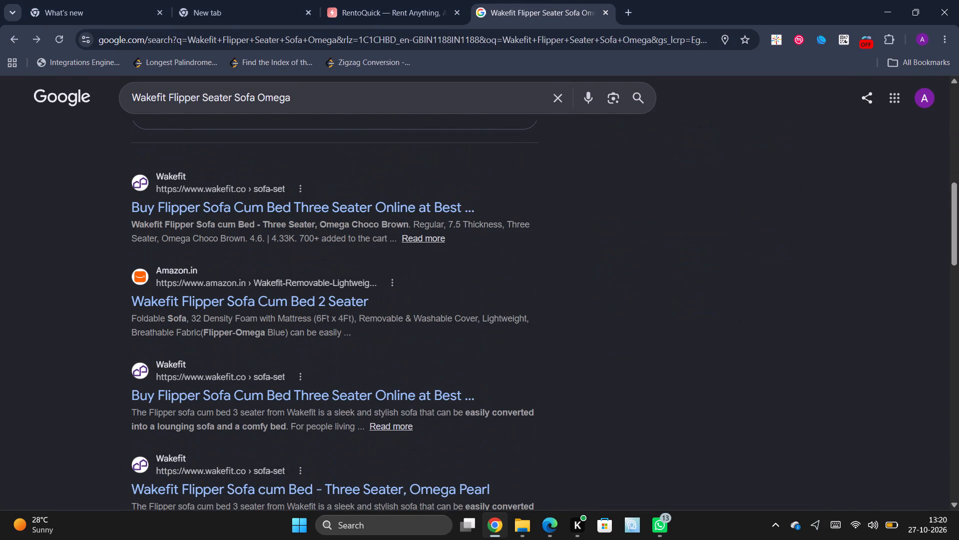
{"action": "left_click", "coordinate": [378, 217]}
{"action": "left_click", "coordinate": [385, 210]}
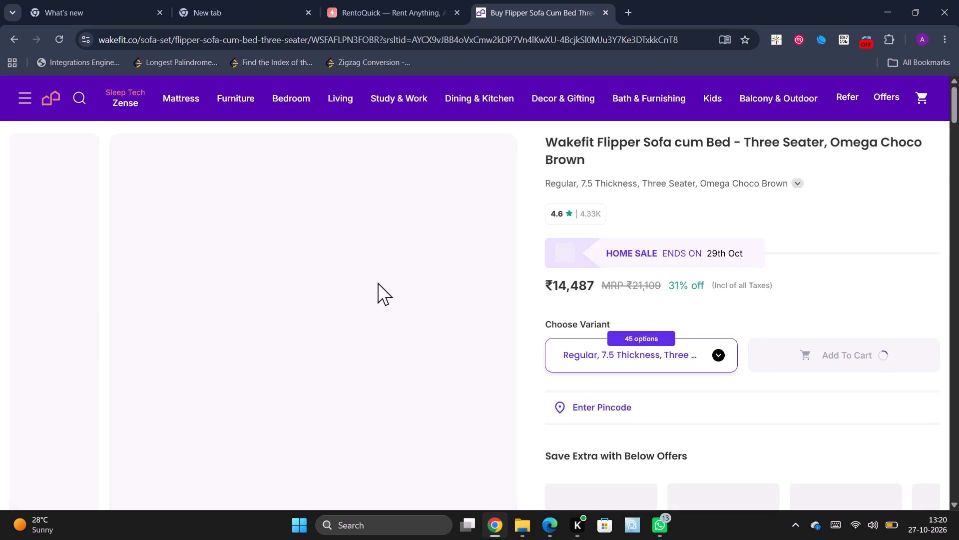
{"action": "left_click", "coordinate": [695, 191]}
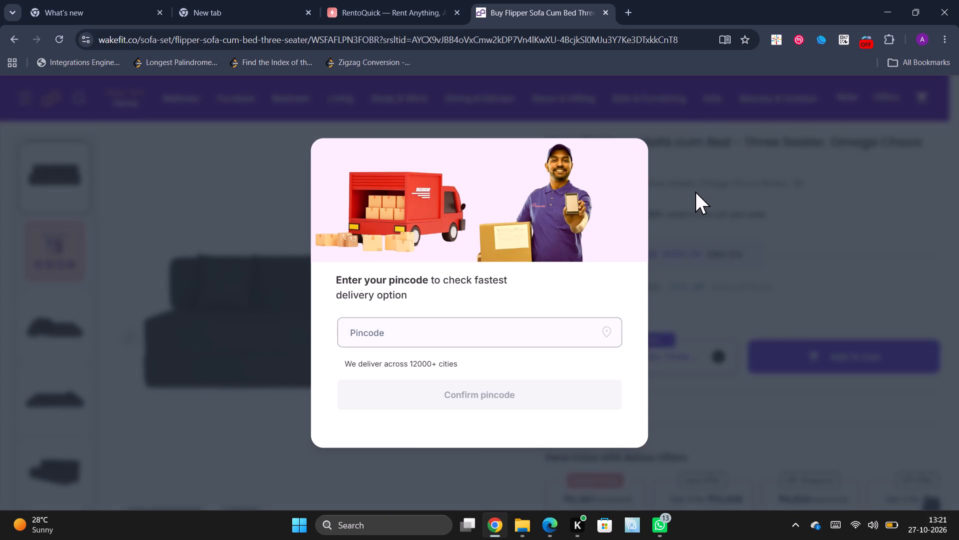
{"action": "left_click", "coordinate": [471, 12]}
{"action": "left_click", "coordinate": [430, 8]}
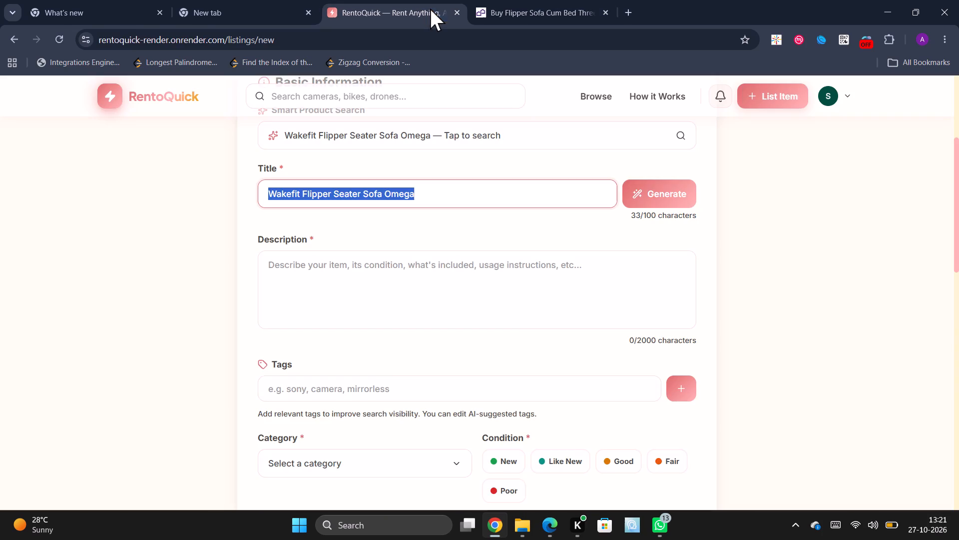
{"action": "left_click", "coordinate": [524, 0]}
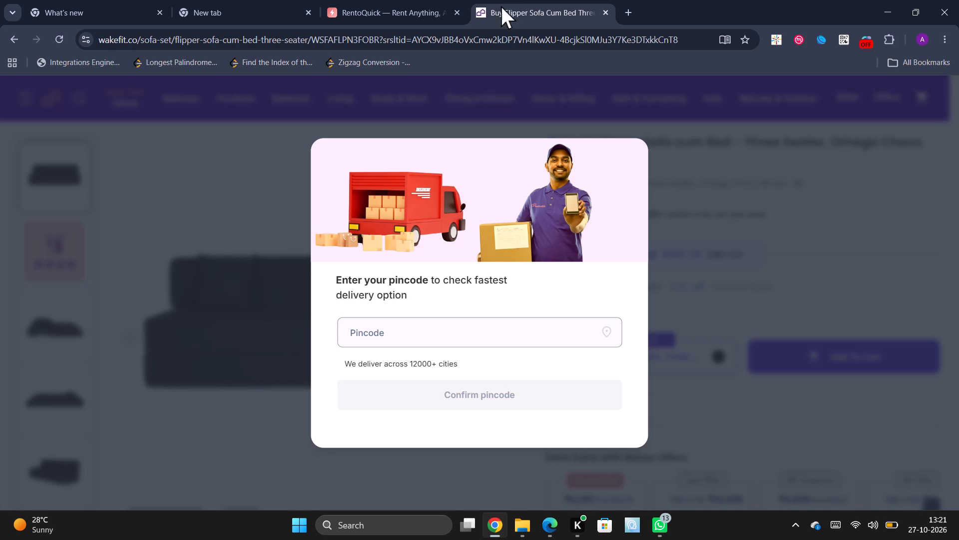
{"action": "left_click", "coordinate": [428, 5]}
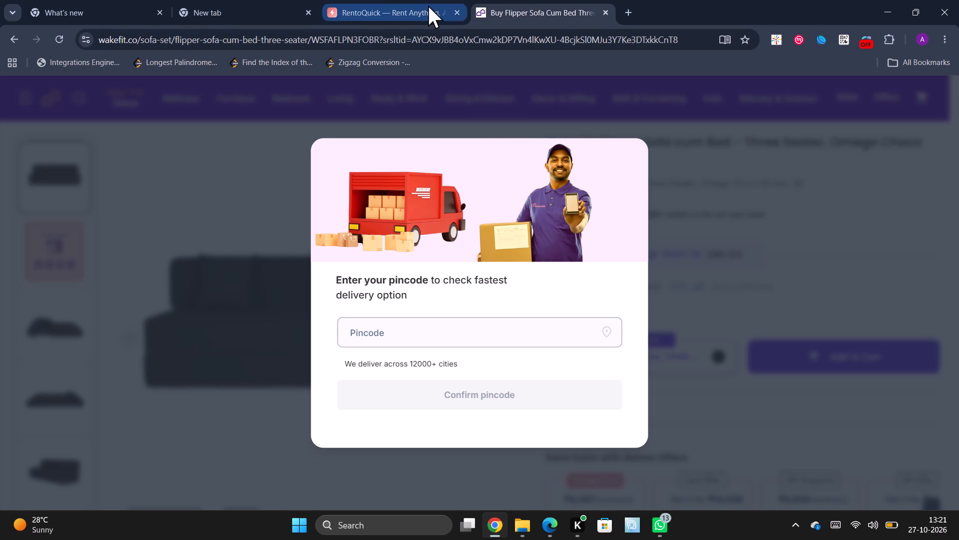
Set the sofa listing's category to Furniture - Sofas & Seating and its condition to Good.
{"action": "left_click", "coordinate": [459, 283]}
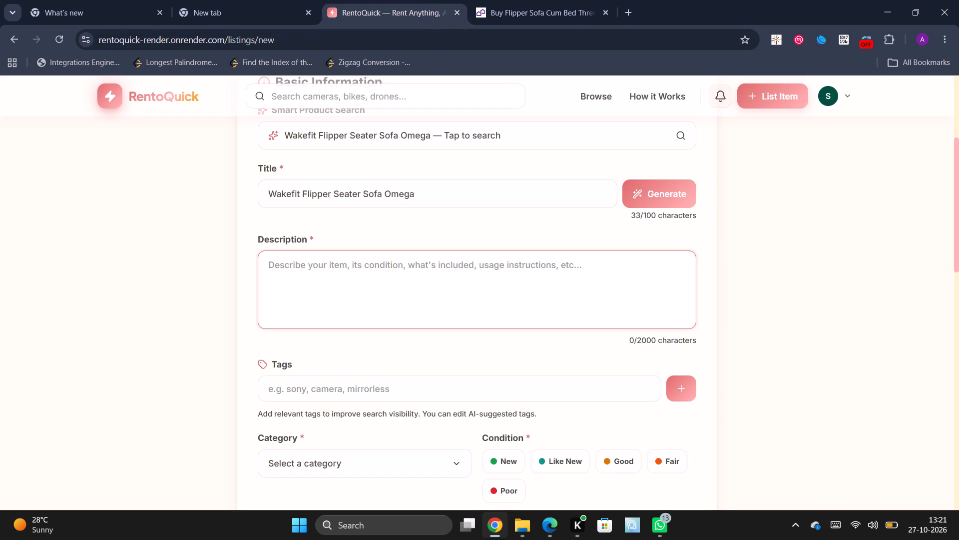
{"action": "scroll", "coordinate": [459, 283], "scroll_direction": "down", "scroll_amount": 3}
{"action": "scroll", "coordinate": [459, 283], "scroll_direction": "left", "scroll_amount": 1}
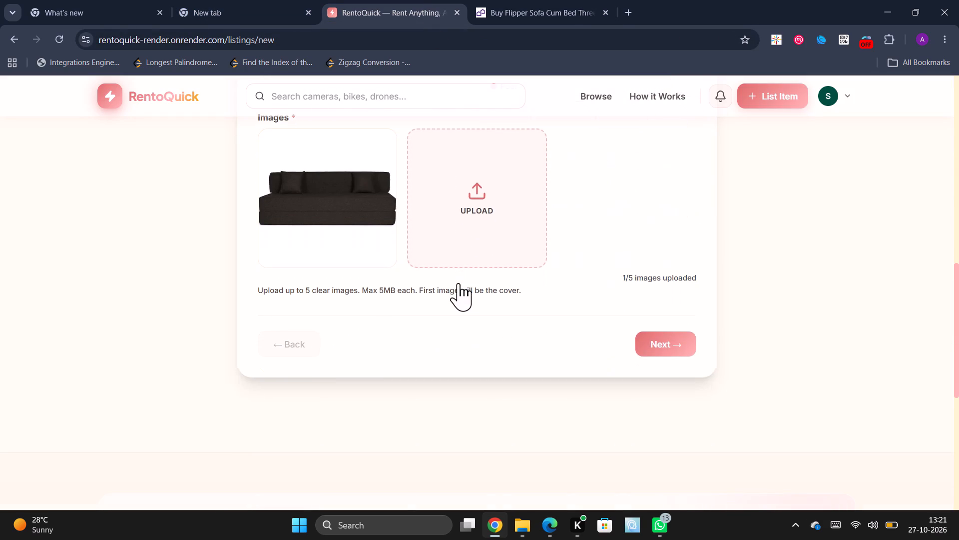
{"action": "scroll", "coordinate": [459, 283], "scroll_direction": "left", "scroll_amount": 1}
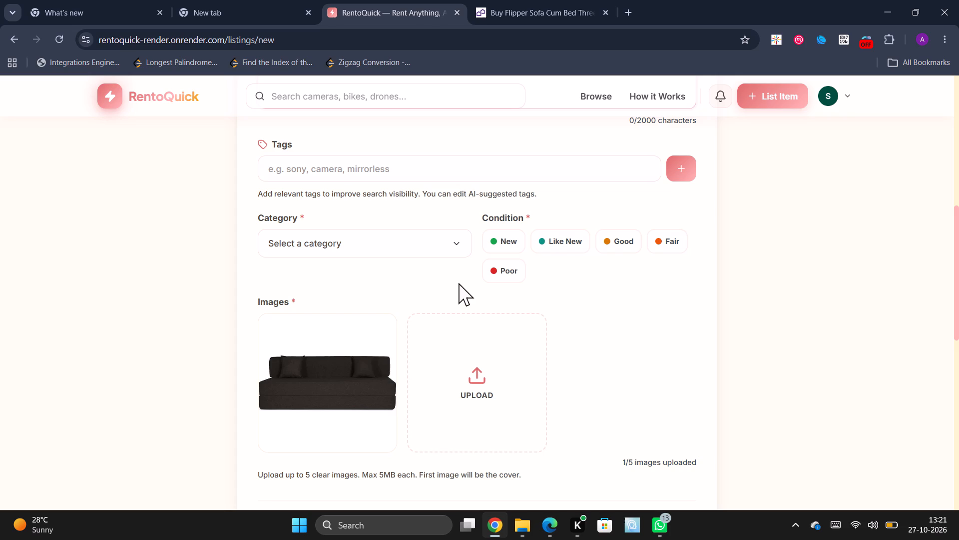
{"action": "scroll", "coordinate": [459, 283], "scroll_direction": "up", "scroll_amount": 1}
{"action": "left_click", "coordinate": [454, 289]}
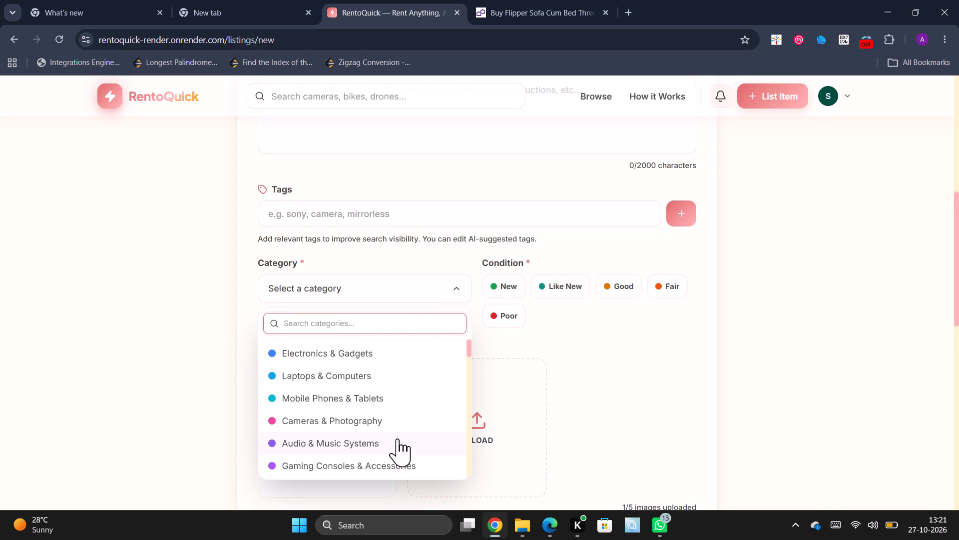
{"action": "scroll", "coordinate": [398, 438], "scroll_direction": "down", "scroll_amount": 4}
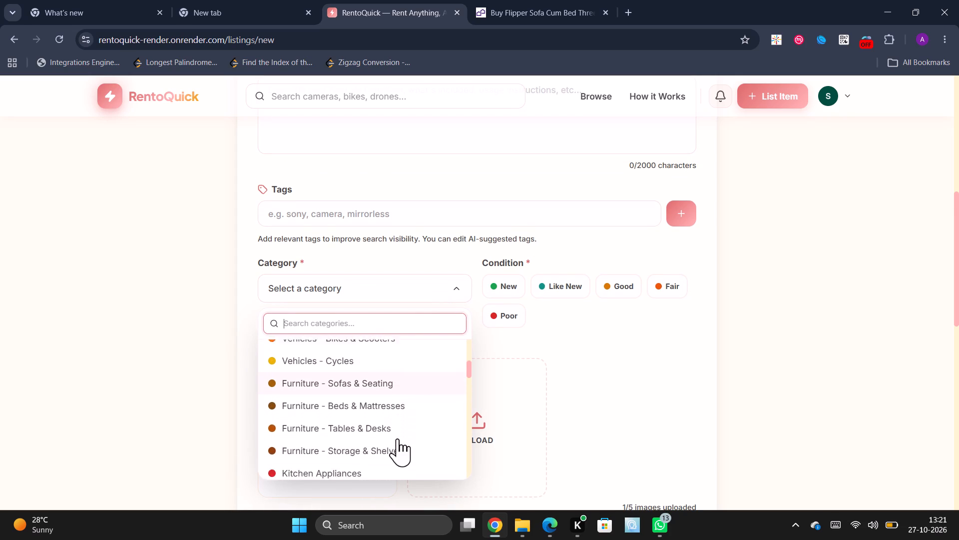
{"action": "scroll", "coordinate": [398, 438], "scroll_direction": "down", "scroll_amount": 1}
{"action": "left_click", "coordinate": [393, 368]}
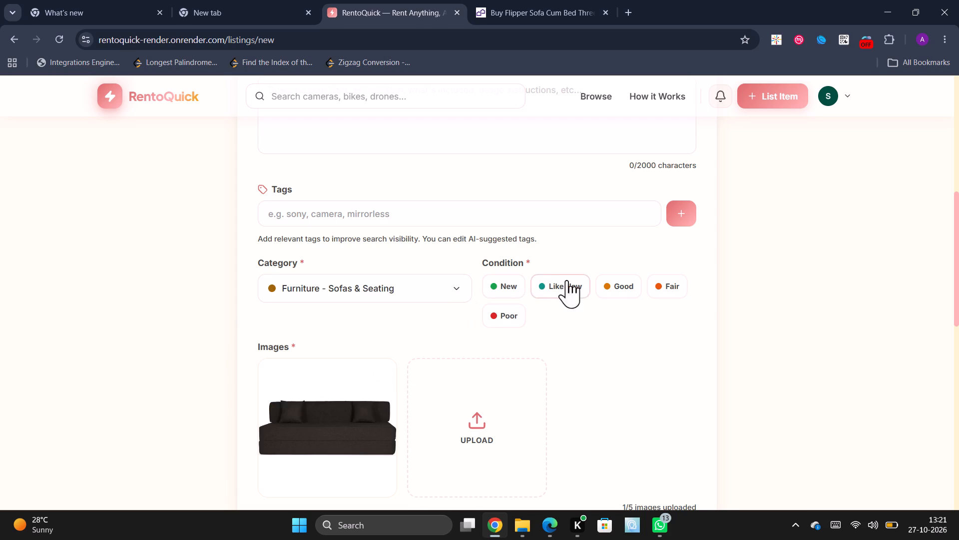
{"action": "left_click", "coordinate": [613, 279]}
Add the tags sofa, furniture and seating to the listing.
{"action": "scroll", "coordinate": [379, 313], "scroll_direction": "up", "scroll_amount": 1}
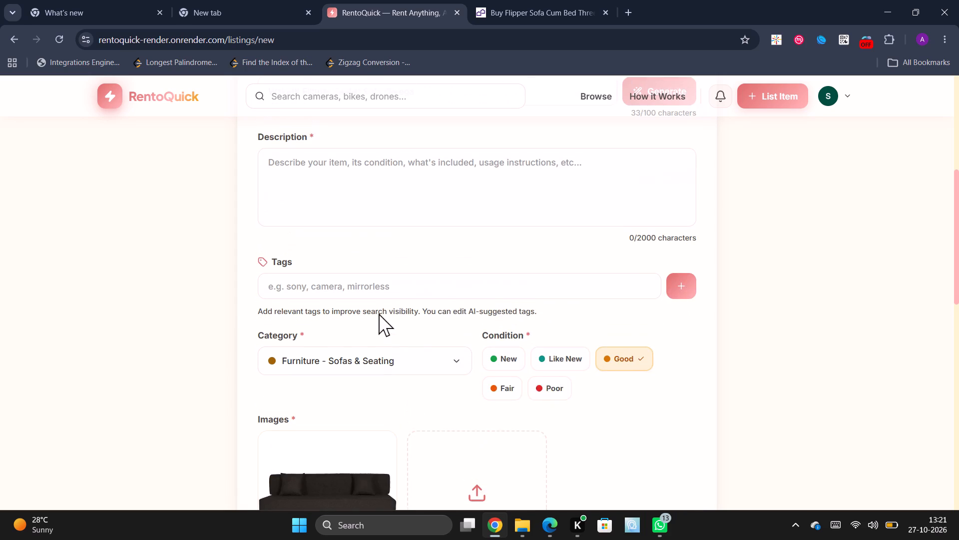
{"action": "scroll", "coordinate": [379, 313], "scroll_direction": "up", "scroll_amount": 1}
{"action": "left_click", "coordinate": [394, 281]}
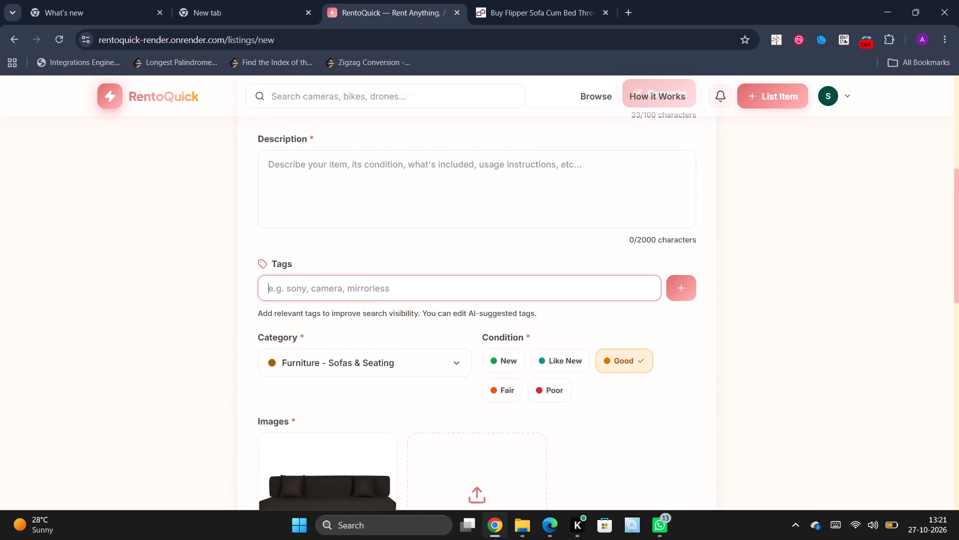
{"action": "type", "text": "sofa"}
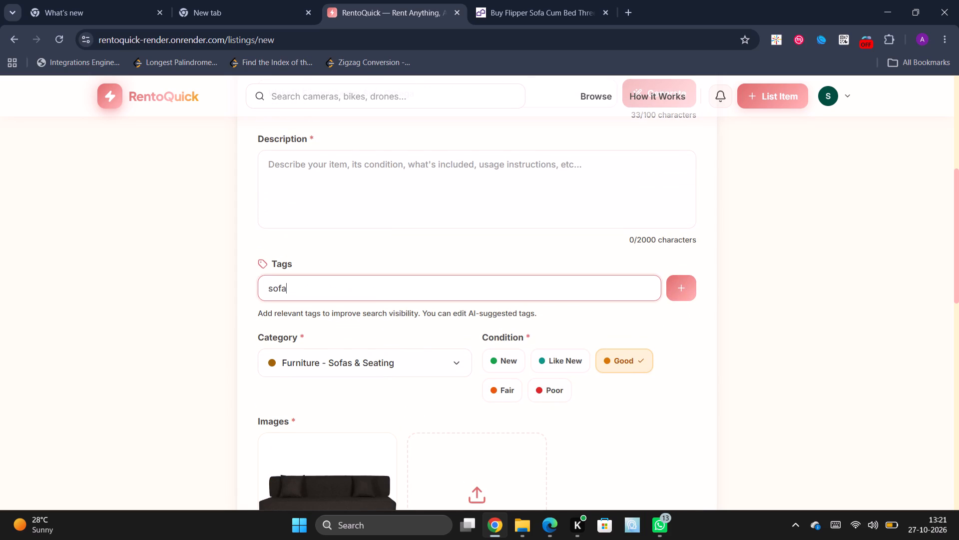
{"action": "left_click", "coordinate": [684, 284]}
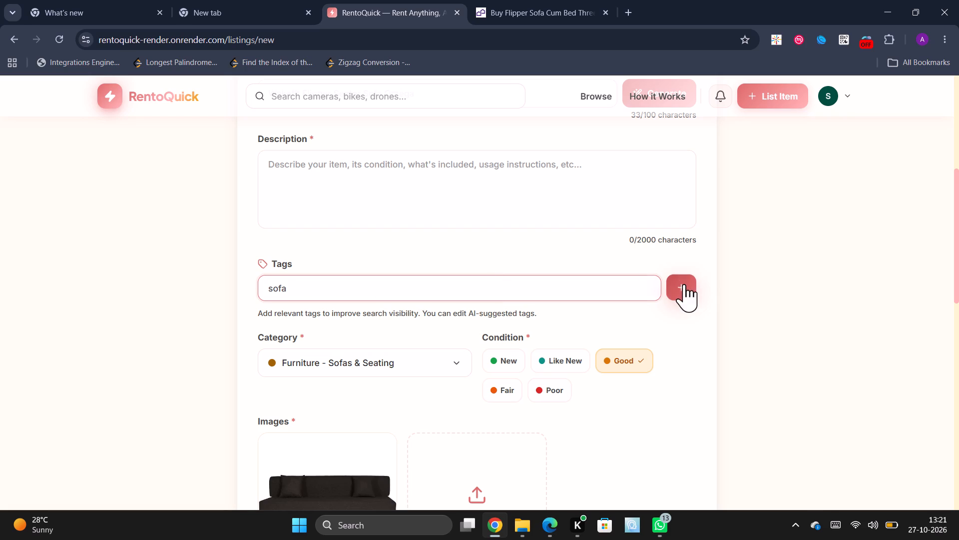
{"action": "left_click", "coordinate": [529, 287]}
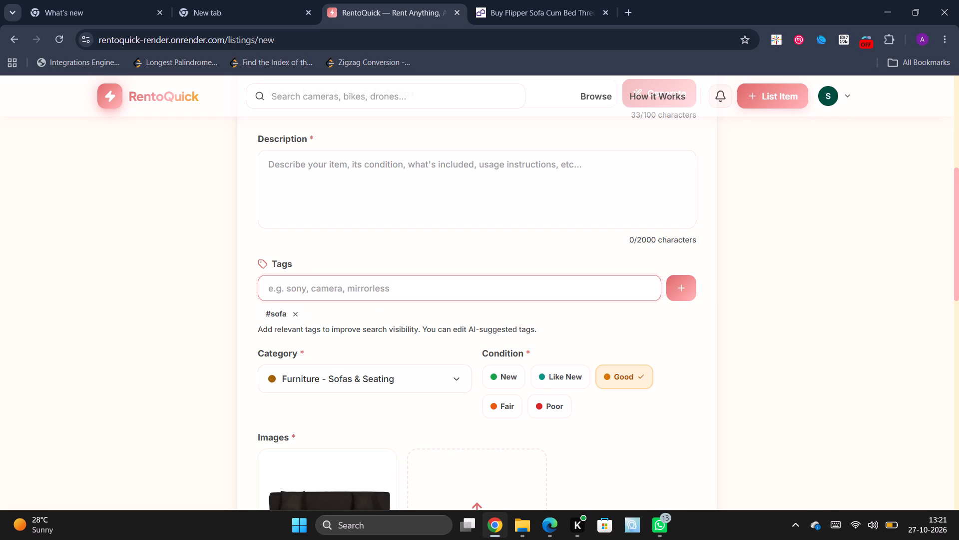
{"action": "type", "text": "furnitute"}
{"action": "key", "text": "BackSpace"}
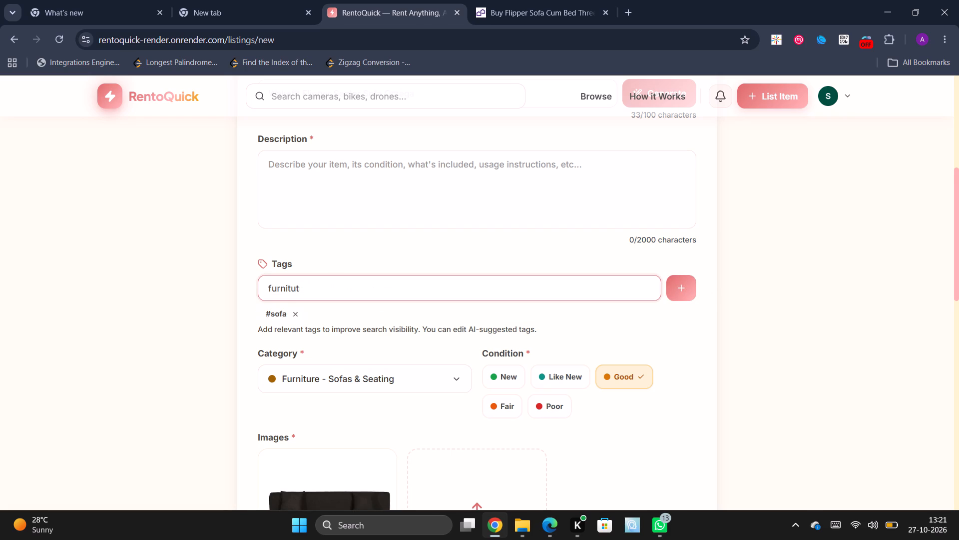
{"action": "key", "text": "BackSpace"}
{"action": "type", "text": "re"}
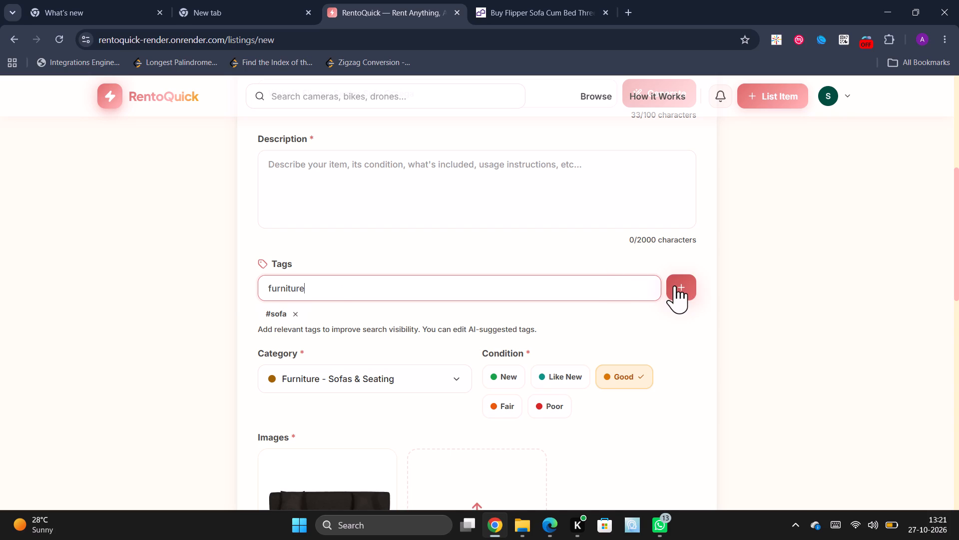
{"action": "left_click", "coordinate": [675, 285]}
{"action": "left_click", "coordinate": [490, 299]}
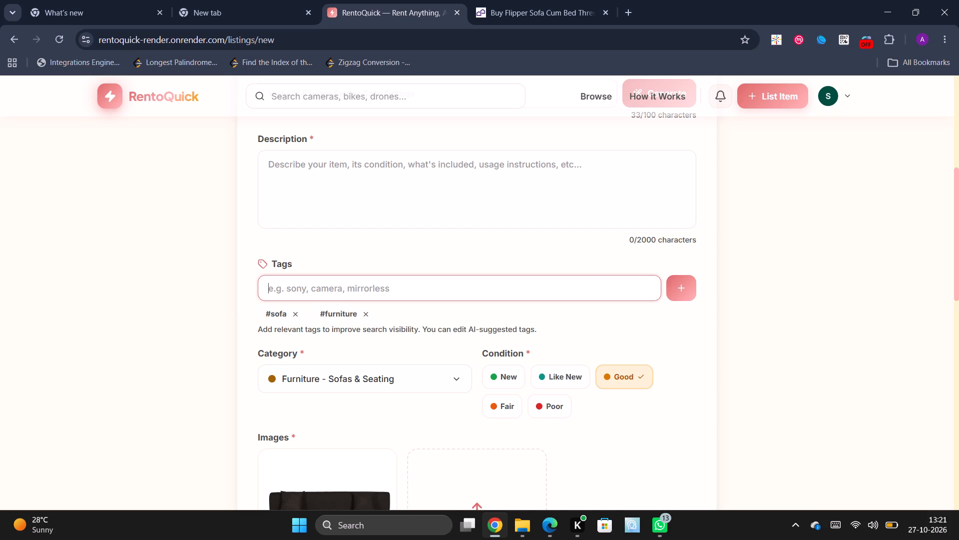
{"action": "type", "text": "seating"}
{"action": "left_click", "coordinate": [684, 293]}
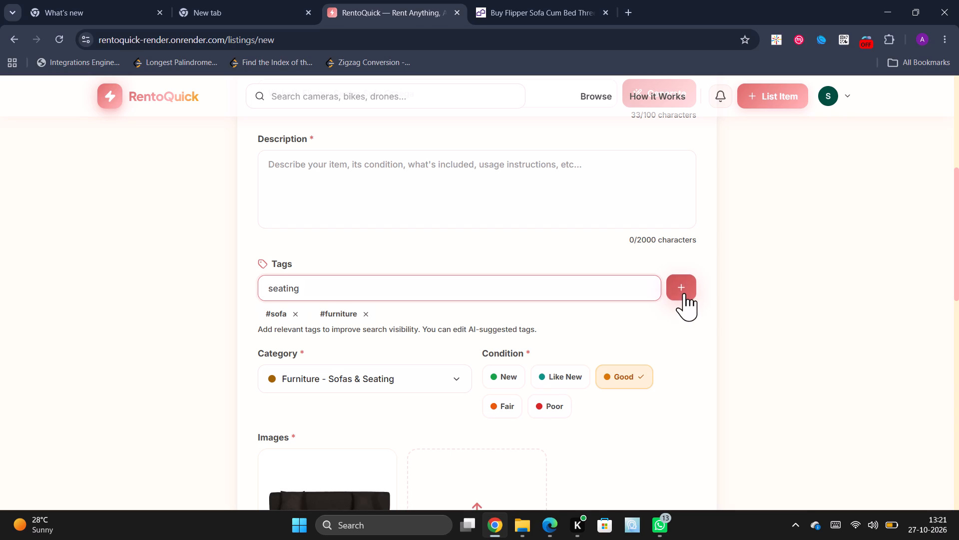
Add the tag home decore to the sofa listing.
{"action": "left_click", "coordinate": [566, 290]}
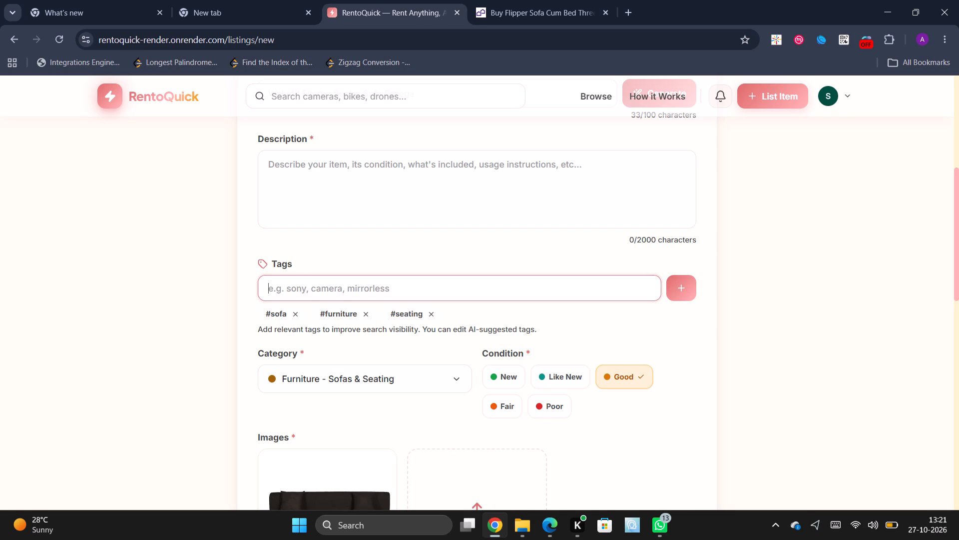
{"action": "key", "text": "d"}
{"action": "key", "text": "BackSpace"}
{"action": "type", "text": "home"}
{"action": "key", "text": "space"}
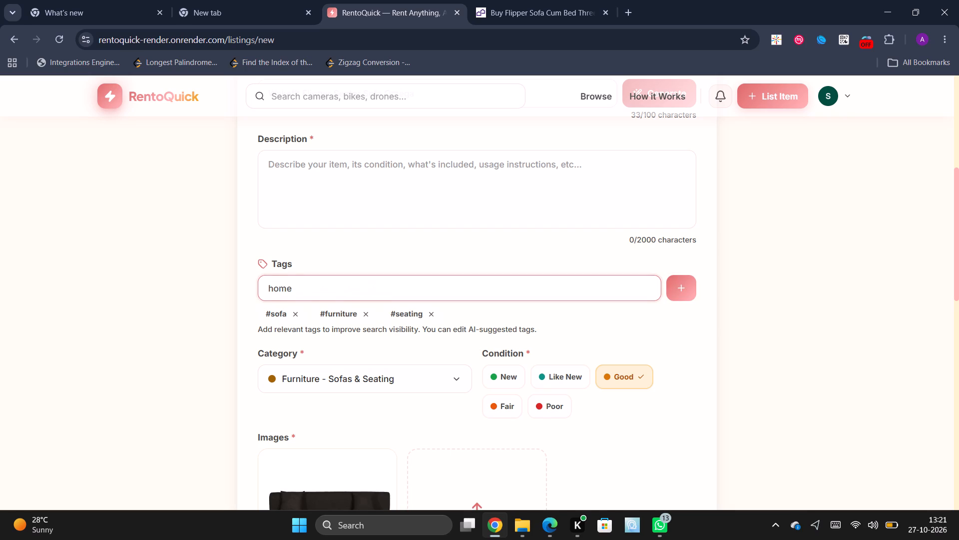
{"action": "type", "text": "decore"}
{"action": "left_click", "coordinate": [685, 286]}
Return to the sofa search results and open the Amazon.in page for the Wakefit Flipper Sofa Cum Bed 2 Seater.
{"action": "scroll", "coordinate": [488, 373], "scroll_direction": "down", "scroll_amount": 1}
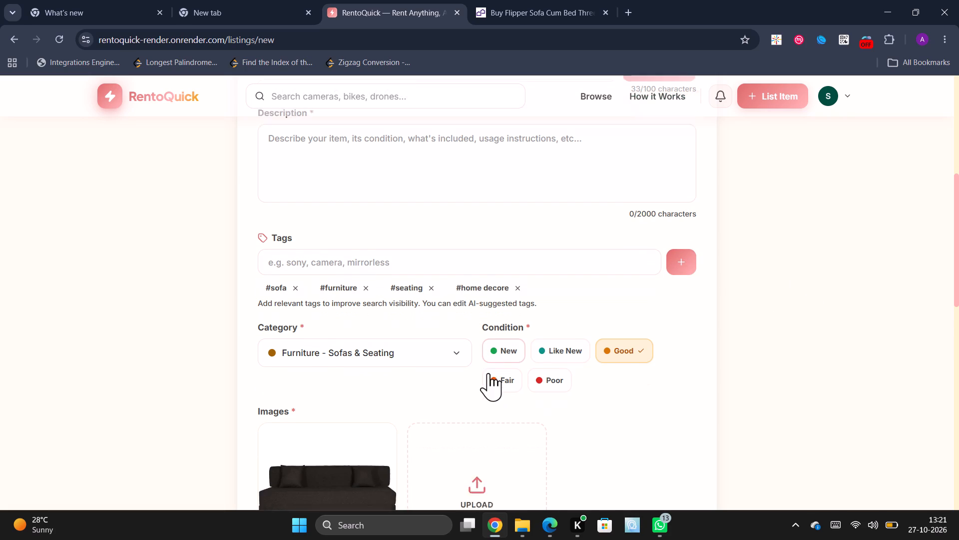
{"action": "scroll", "coordinate": [488, 373], "scroll_direction": "down", "scroll_amount": 3}
{"action": "scroll", "coordinate": [488, 373], "scroll_direction": "up", "scroll_amount": 1}
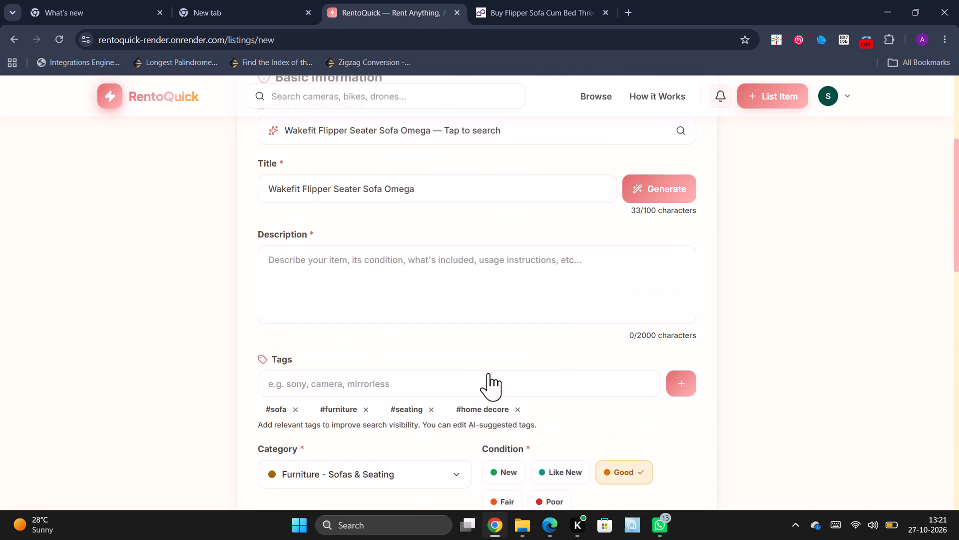
{"action": "scroll", "coordinate": [488, 373], "scroll_direction": "up", "scroll_amount": 2}
{"action": "left_click", "coordinate": [531, 0]}
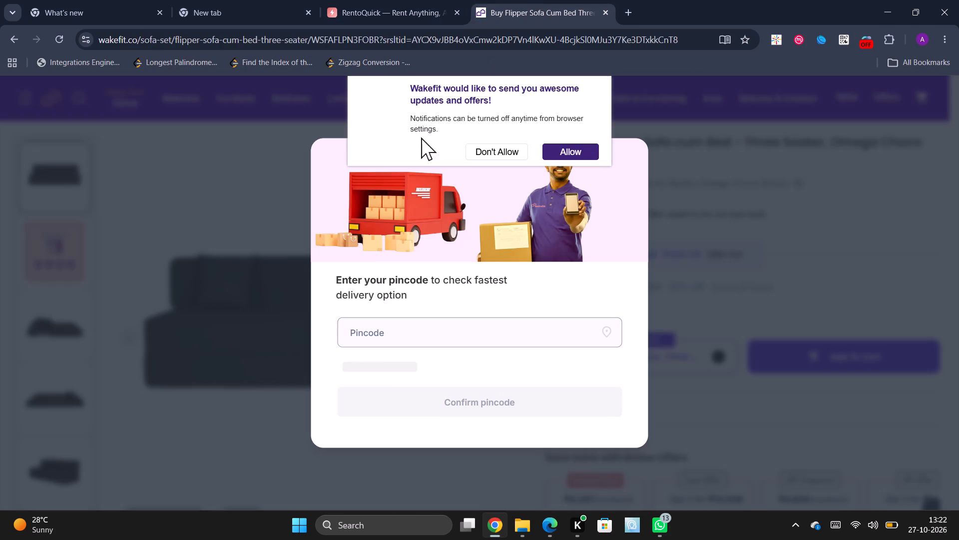
{"action": "left_click", "coordinate": [3, 38]}
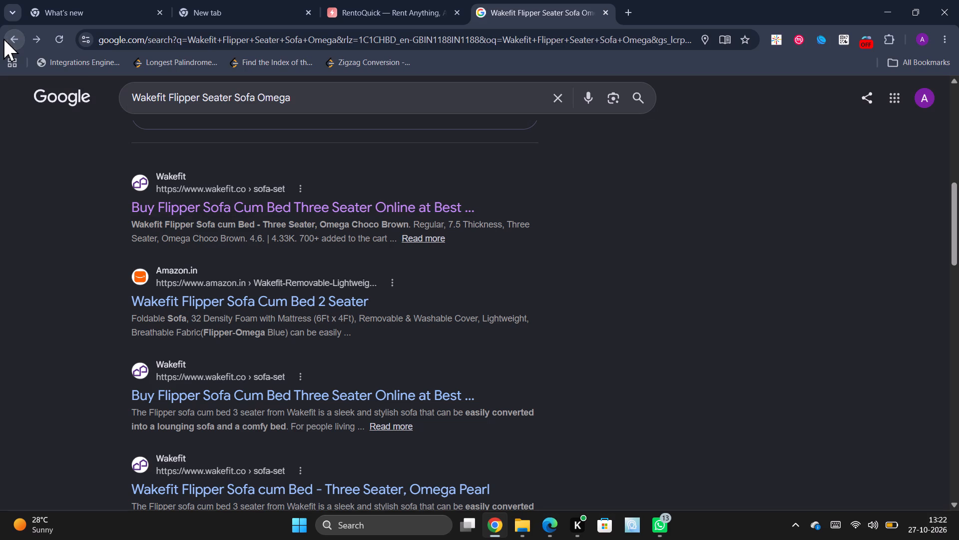
{"action": "scroll", "coordinate": [274, 248], "scroll_direction": "up", "scroll_amount": 3}
{"action": "scroll", "coordinate": [274, 248], "scroll_direction": "down", "scroll_amount": 3}
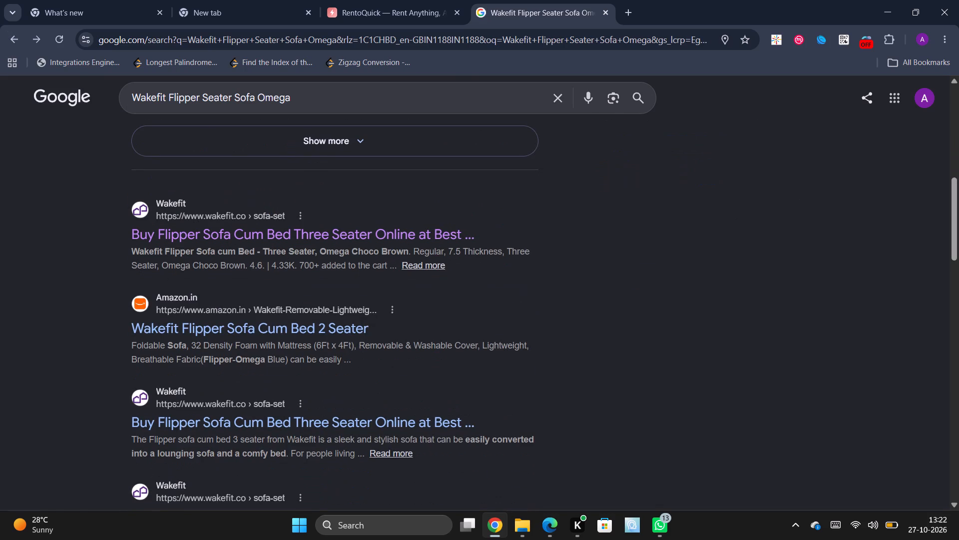
{"action": "left_click", "coordinate": [276, 320]}
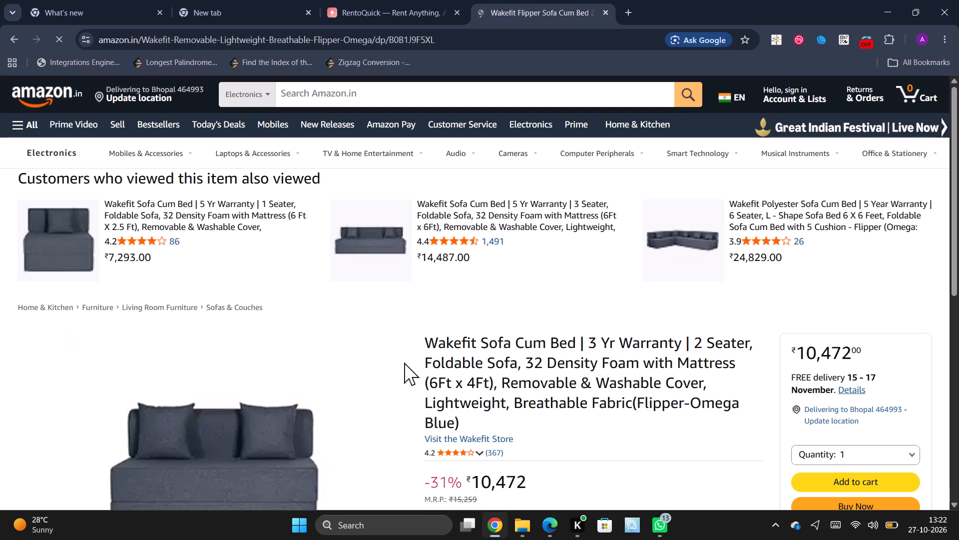
Copy the full "About this item" section from the Amazon page into the RentoQuick listing's description.
{"action": "scroll", "coordinate": [404, 362], "scroll_direction": "down", "scroll_amount": 5}
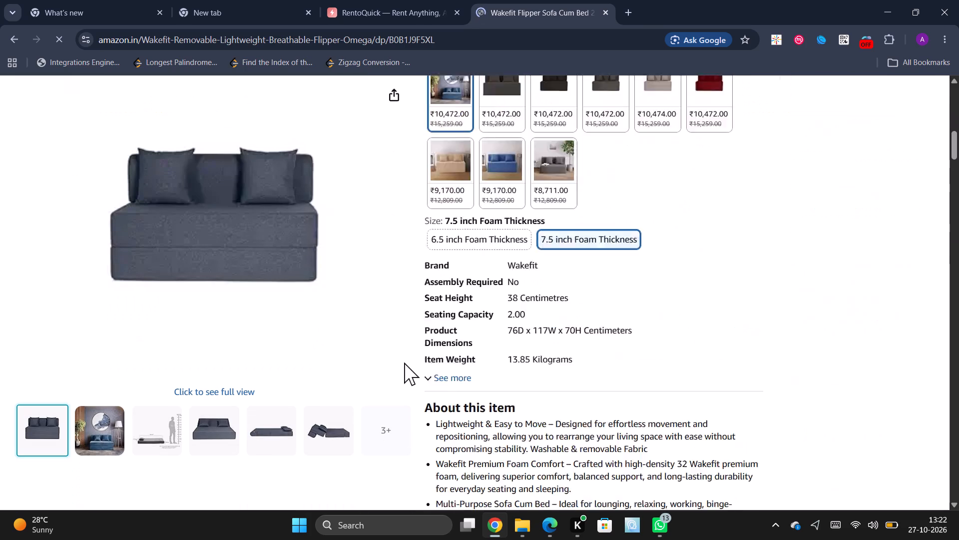
{"action": "scroll", "coordinate": [404, 362], "scroll_direction": "down", "scroll_amount": 3}
{"action": "scroll", "coordinate": [404, 362], "scroll_direction": "up", "scroll_amount": 2}
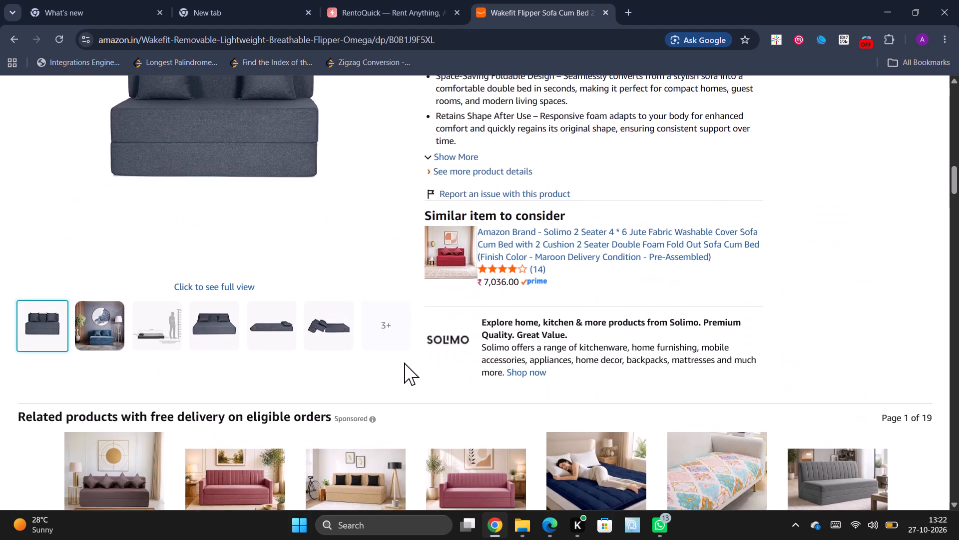
{"action": "scroll", "coordinate": [404, 362], "scroll_direction": "up", "scroll_amount": 2}
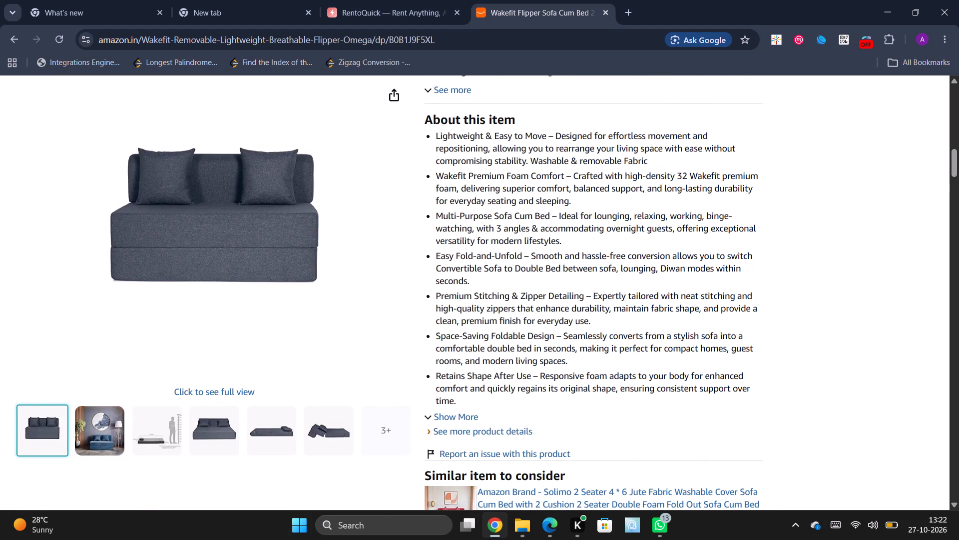
{"action": "left_click_drag", "start_coordinate": [425, 121], "coordinate": [466, 402]}
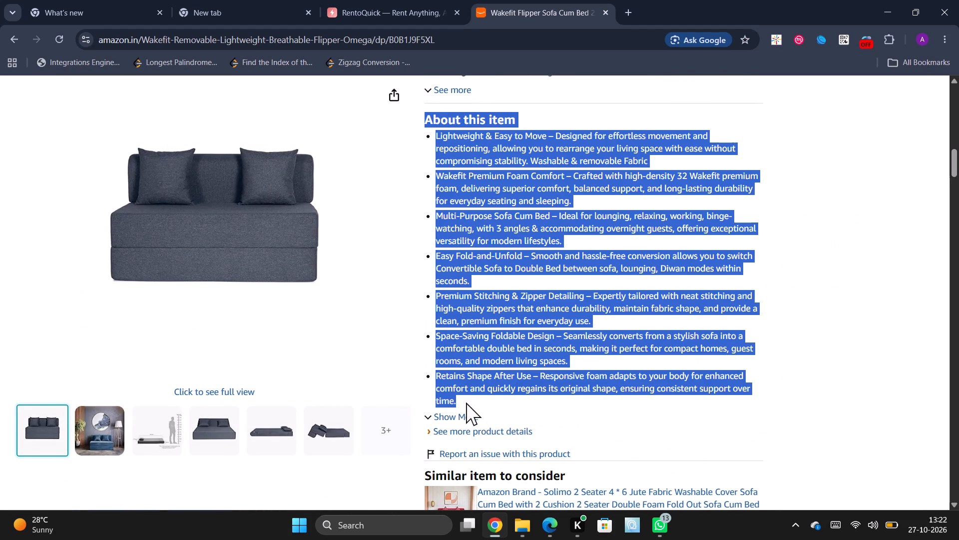
{"action": "key", "text": "ctrl+c"}
{"action": "left_click", "coordinate": [410, 0]}
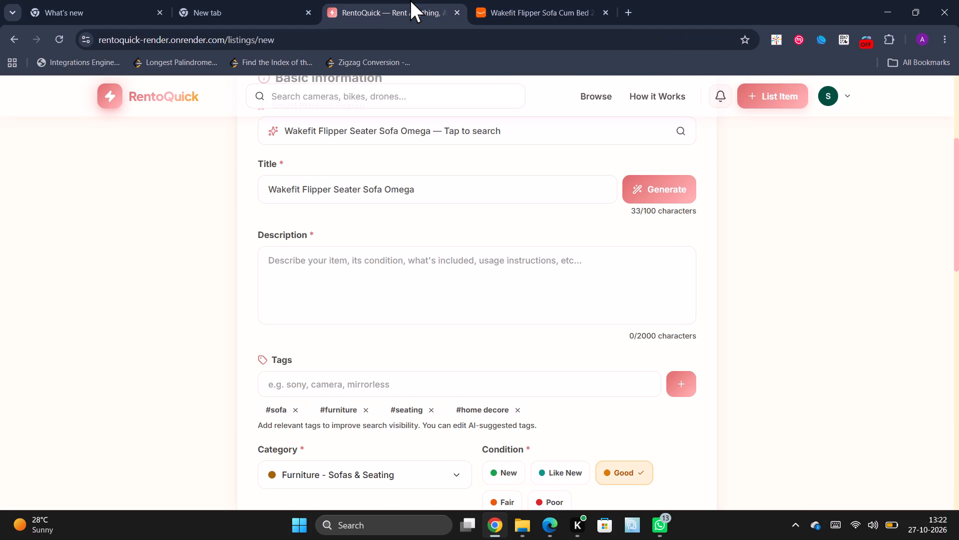
{"action": "left_click", "coordinate": [346, 258]}
{"action": "key", "text": "ctrl+v"}
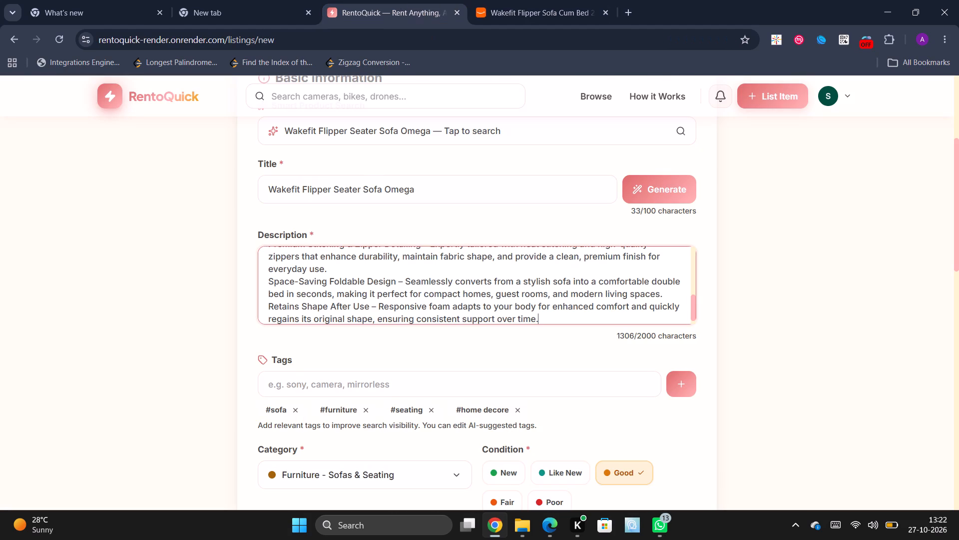
Finish the listing's basic information and proceed to the Pricing stage.
{"action": "scroll", "coordinate": [535, 354], "scroll_direction": "down", "scroll_amount": 2}
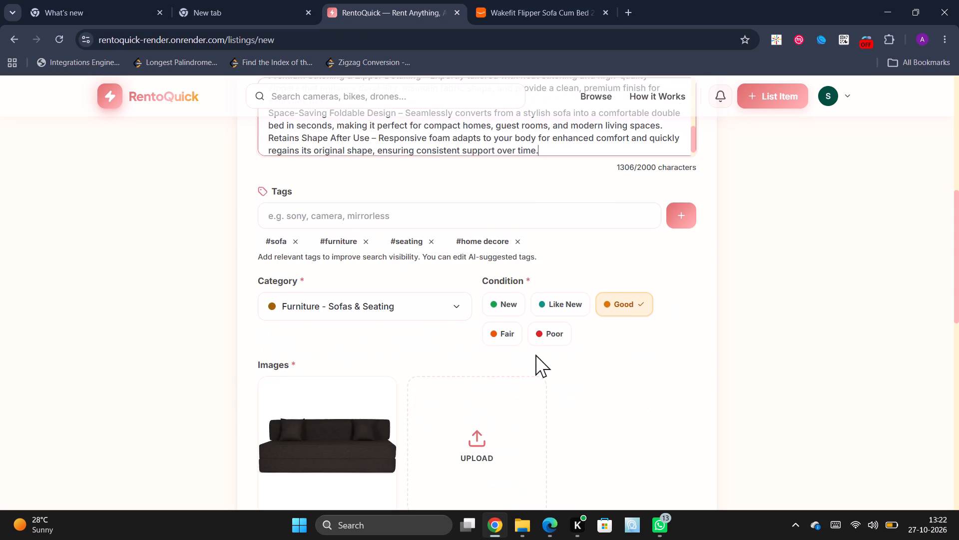
{"action": "scroll", "coordinate": [535, 354], "scroll_direction": "down", "scroll_amount": 2}
{"action": "left_click", "coordinate": [656, 437]}
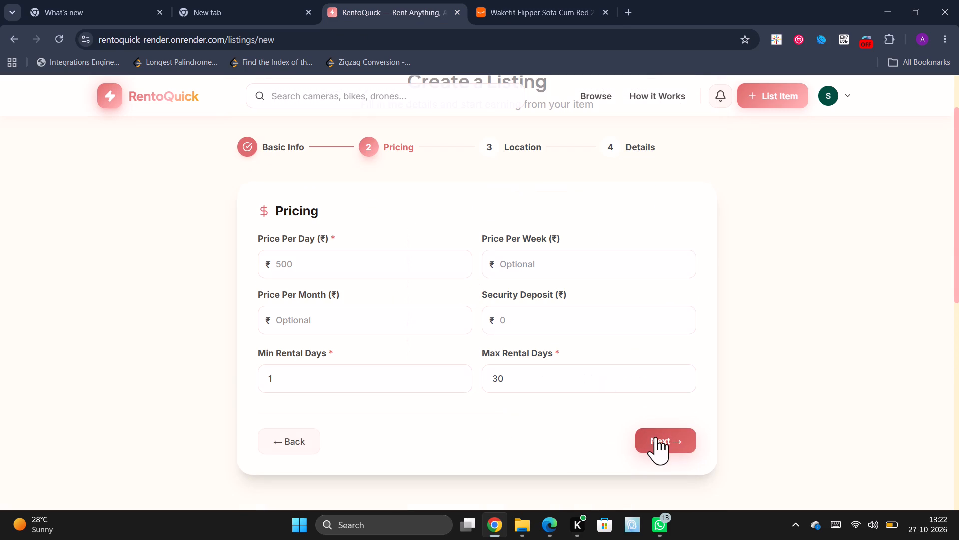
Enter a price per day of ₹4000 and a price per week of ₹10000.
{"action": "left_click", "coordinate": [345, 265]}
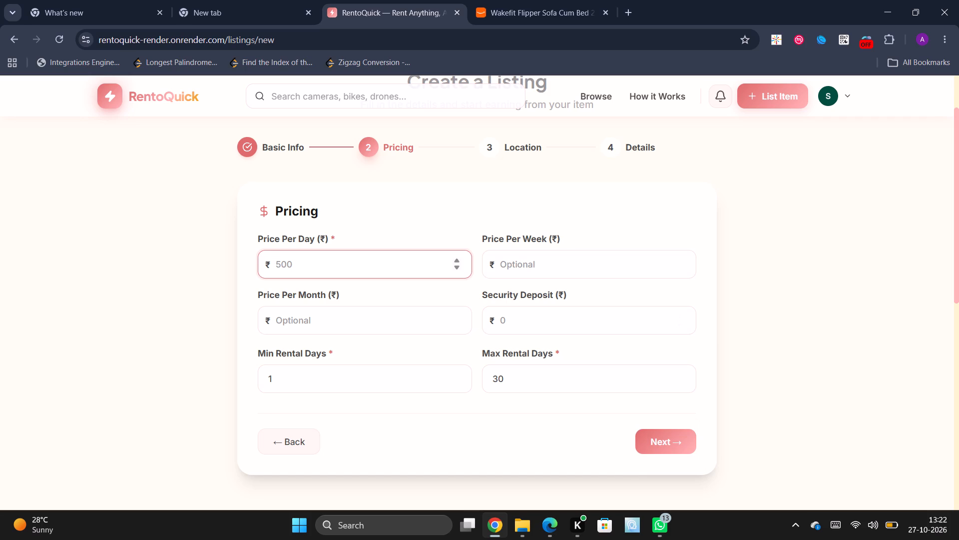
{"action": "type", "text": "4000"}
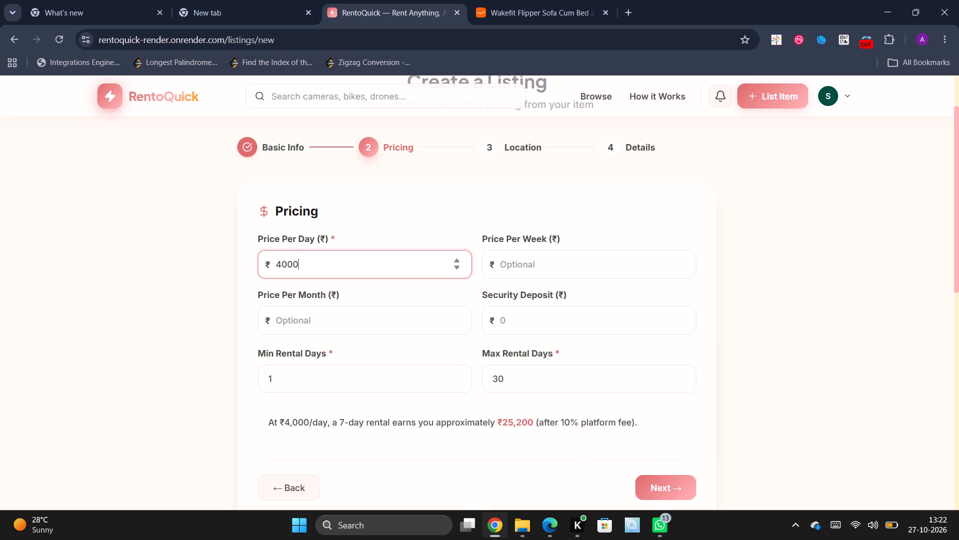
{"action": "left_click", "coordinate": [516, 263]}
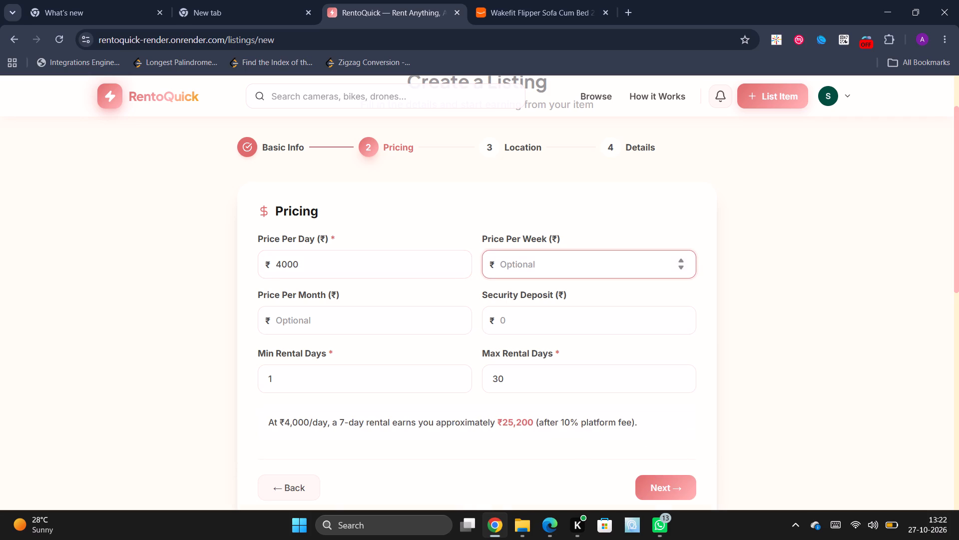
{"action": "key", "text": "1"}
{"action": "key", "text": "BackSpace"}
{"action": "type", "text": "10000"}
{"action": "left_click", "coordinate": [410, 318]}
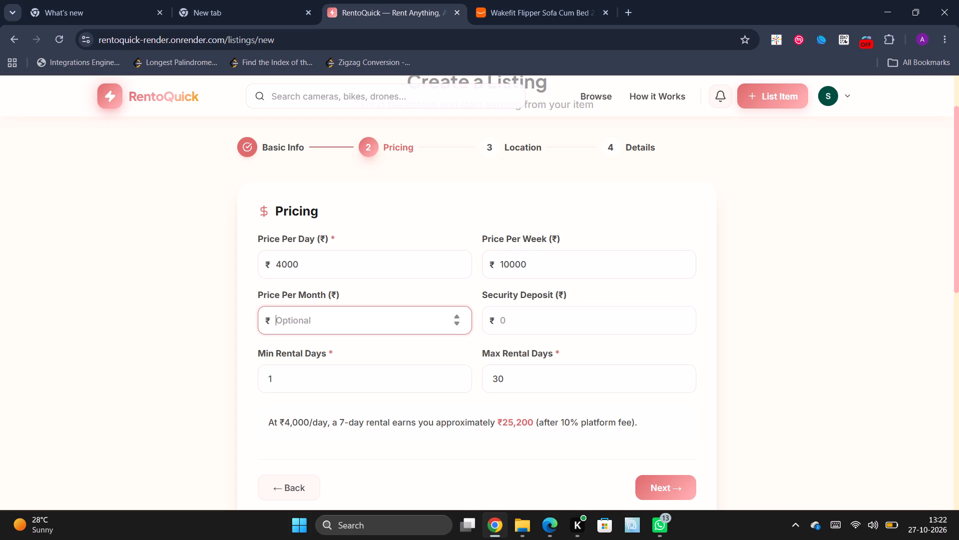
Set the listing's price per day to ₹1000.
{"action": "left_click_drag", "start_coordinate": [325, 256], "coordinate": [269, 258]}
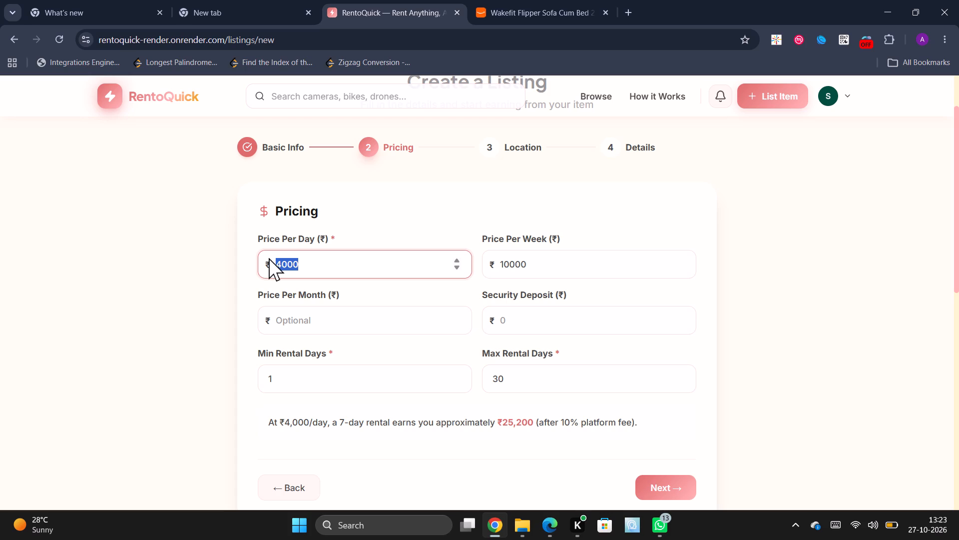
{"action": "type", "text": "100"}
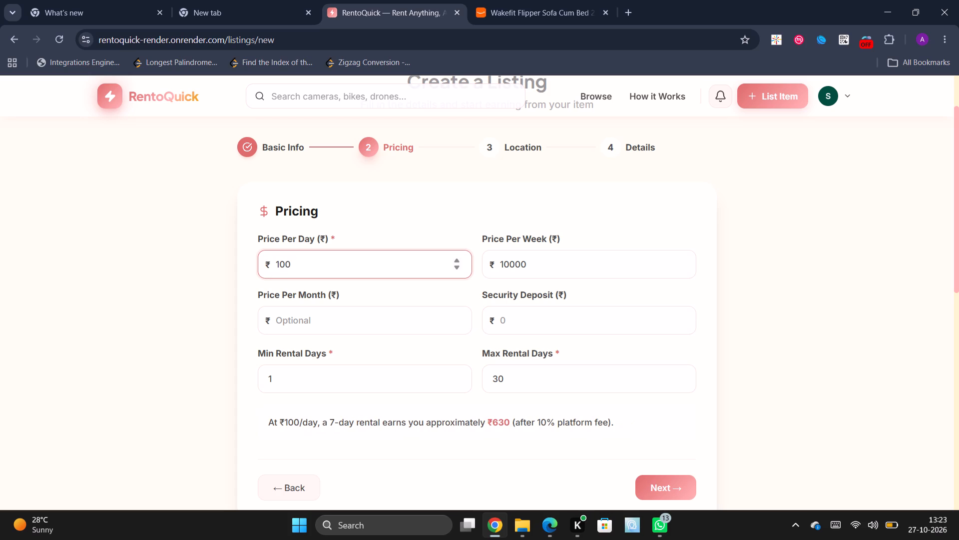
{"action": "key", "text": "0"}
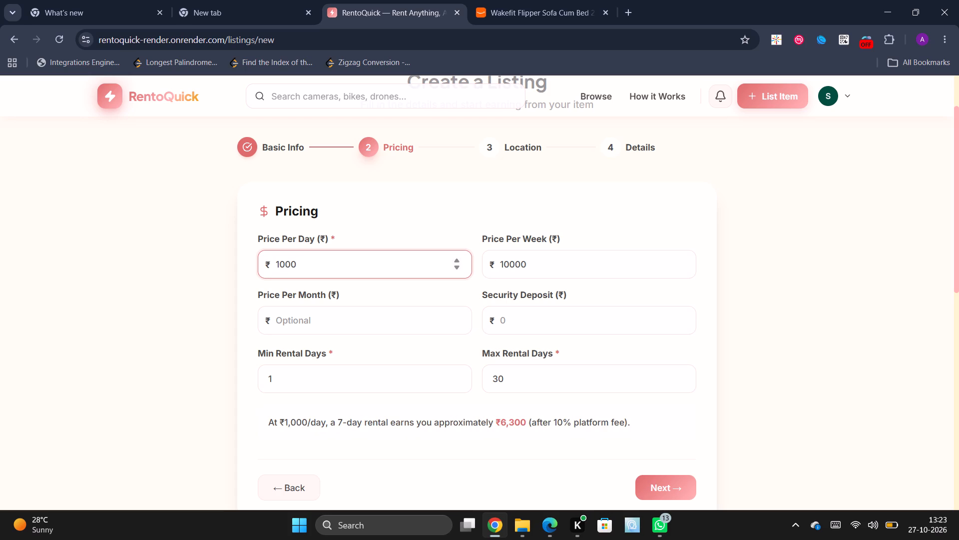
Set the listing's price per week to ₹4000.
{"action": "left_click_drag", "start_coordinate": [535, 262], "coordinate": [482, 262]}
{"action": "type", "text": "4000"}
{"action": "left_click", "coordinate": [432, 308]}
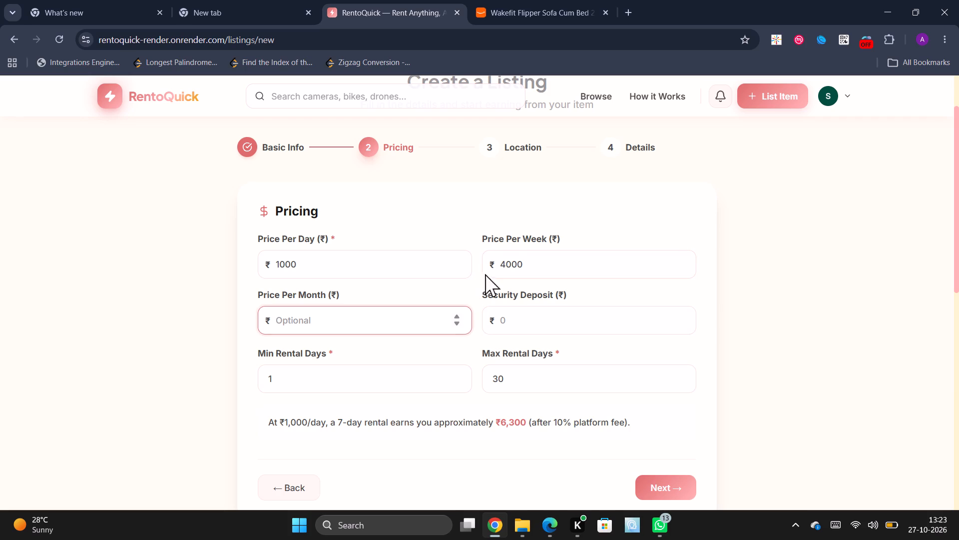
Set the price per week to ₹2000 and the price per month to ₹3500.
{"action": "left_click_drag", "start_coordinate": [524, 264], "coordinate": [467, 263]}
{"action": "type", "text": "2000"}
{"action": "left_click", "coordinate": [421, 318]}
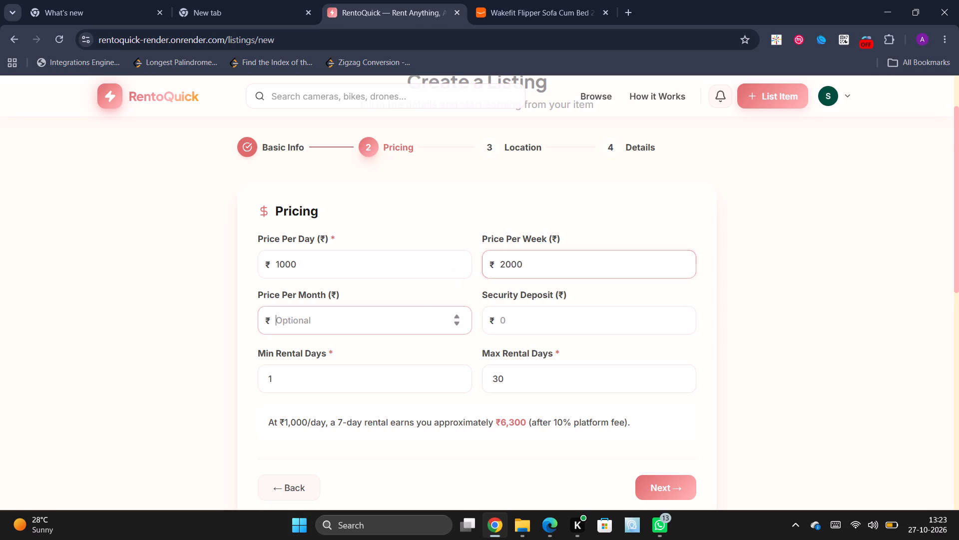
{"action": "type", "text": "35000"}
{"action": "key", "text": "BackSpace"}
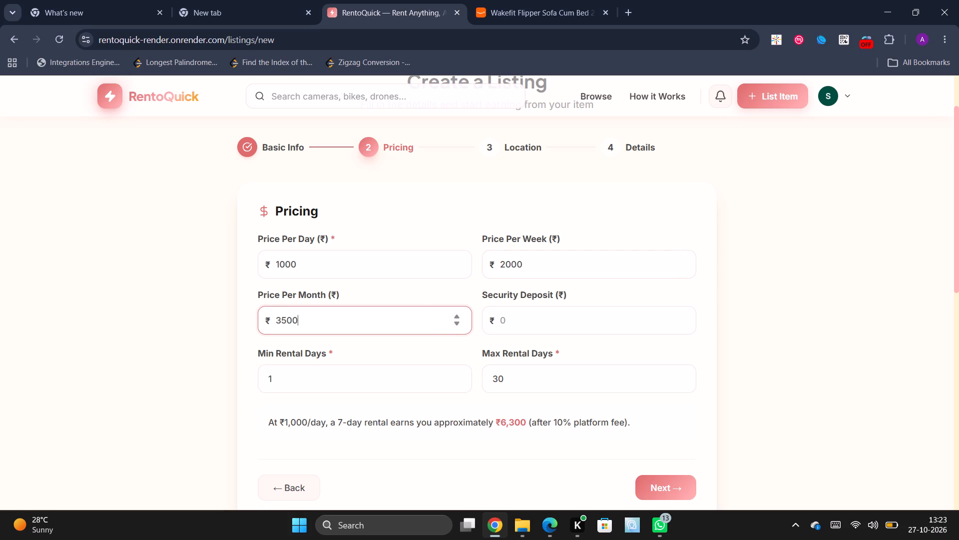
Set the listing's security deposit to ₹20000.
{"action": "left_click", "coordinate": [514, 324]}
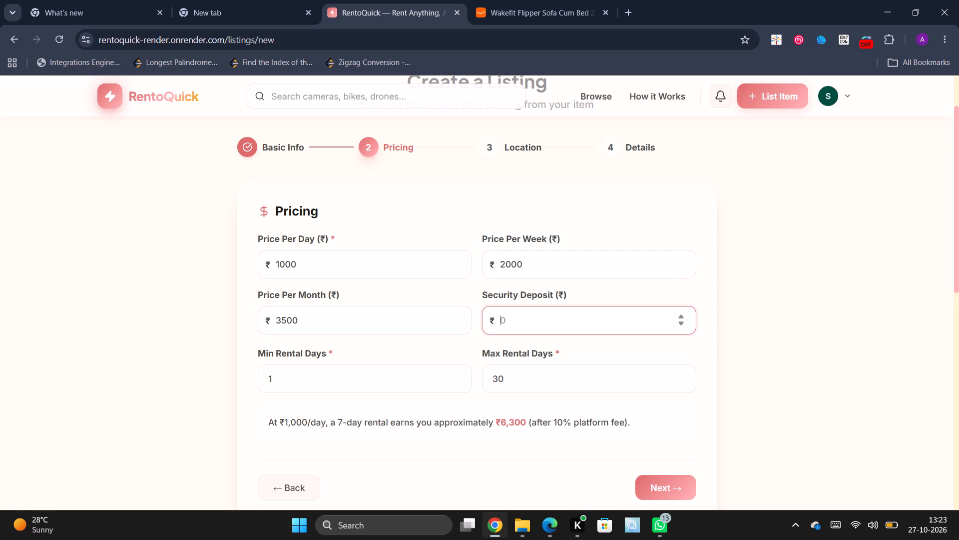
{"action": "type", "text": "20000"}
Set the minimum rental days to 15.
{"action": "left_click", "coordinate": [411, 367]}
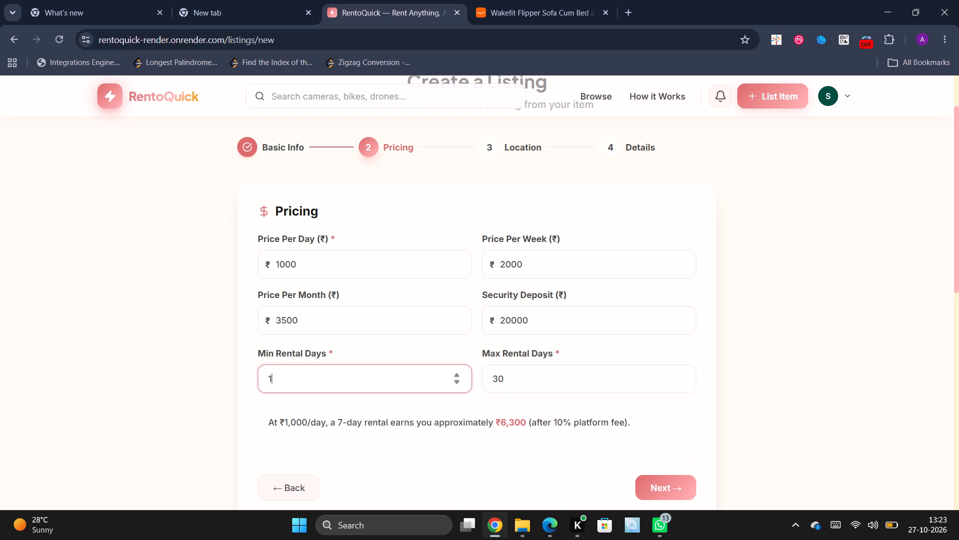
{"action": "triple_click", "coordinate": [460, 374]}
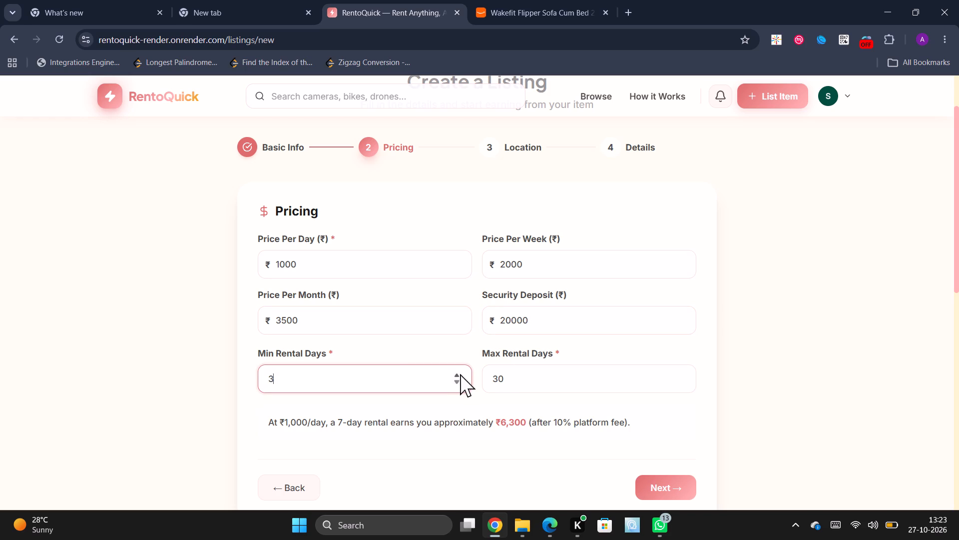
{"action": "triple_click", "coordinate": [460, 374]}
{"action": "triple_click", "coordinate": [460, 374]}
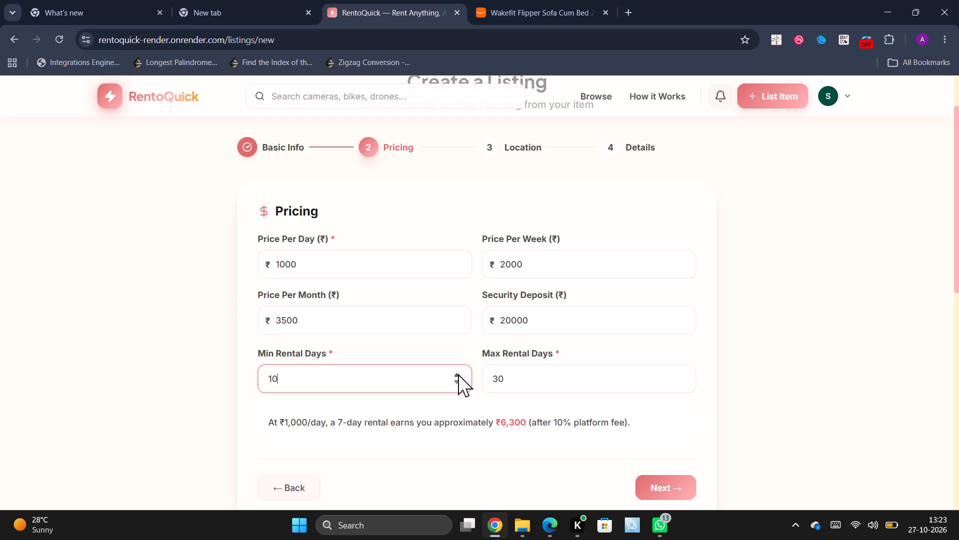
{"action": "double_click", "coordinate": [458, 374]}
{"action": "left_click", "coordinate": [458, 374]}
{"action": "left_click", "coordinate": [458, 374]}
Set the listing's maximum rental days to 365 and continue from Pricing to the Location stage.
{"action": "left_click", "coordinate": [520, 375]}
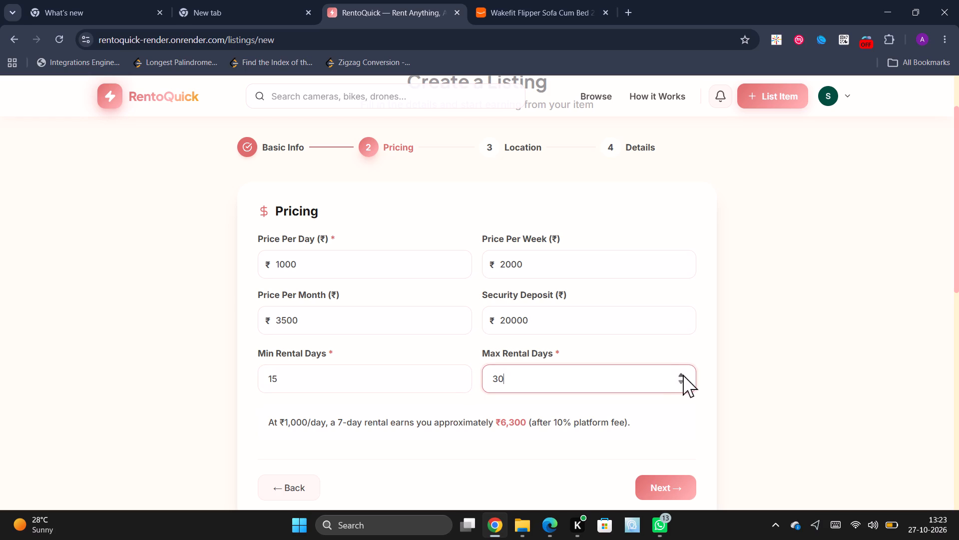
{"action": "triple_click", "coordinate": [683, 374]}
{"action": "triple_click", "coordinate": [683, 374]}
{"action": "triple_click", "coordinate": [683, 374]}
{"action": "triple_click", "coordinate": [683, 374]}
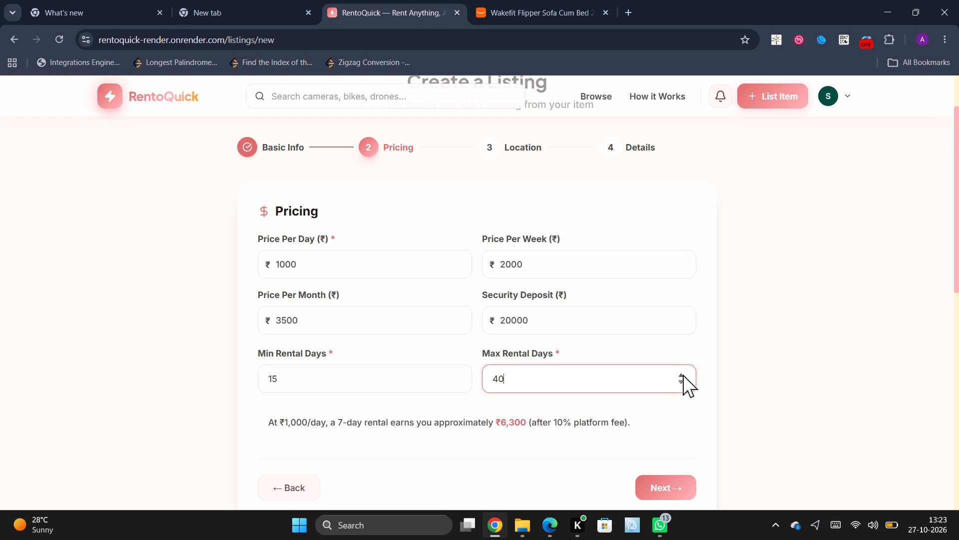
{"action": "triple_click", "coordinate": [683, 374]}
{"action": "triple_click", "coordinate": [683, 374]}
{"action": "triple_click", "coordinate": [683, 374]}
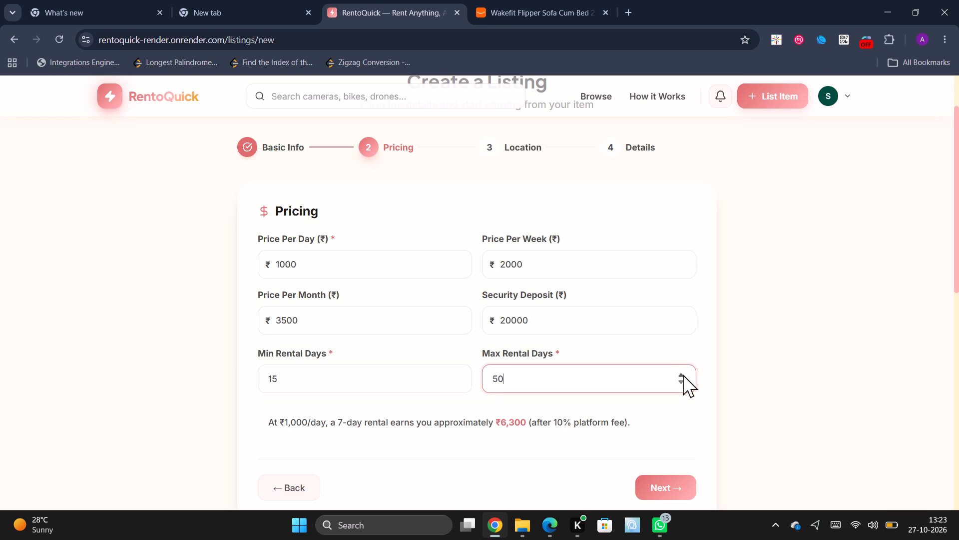
{"action": "triple_click", "coordinate": [683, 374]}
{"action": "triple_click", "coordinate": [683, 374]}
{"action": "triple_click", "coordinate": [683, 374]}
{"action": "triple_click", "coordinate": [683, 374]}
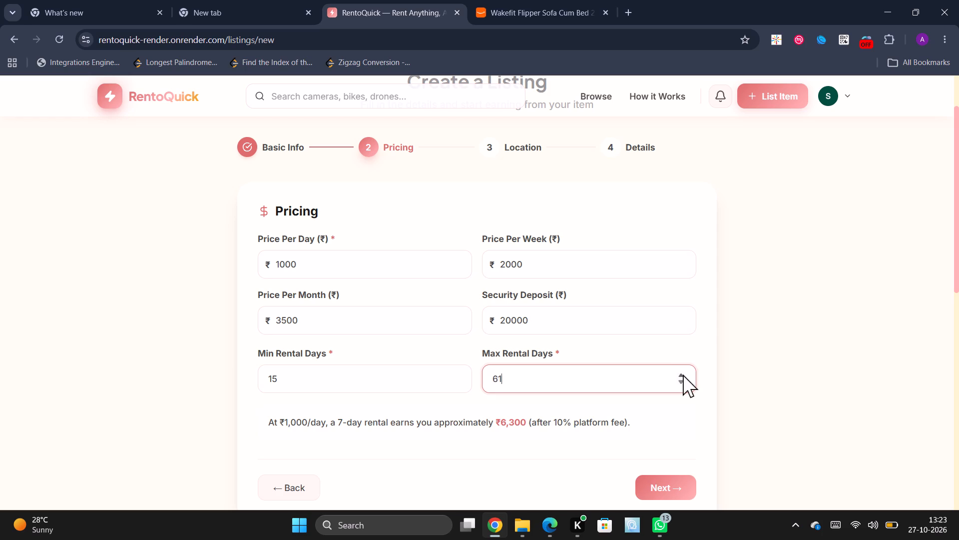
{"action": "triple_click", "coordinate": [683, 374]}
{"action": "triple_click", "coordinate": [683, 374]}
{"action": "triple_click", "coordinate": [683, 374]}
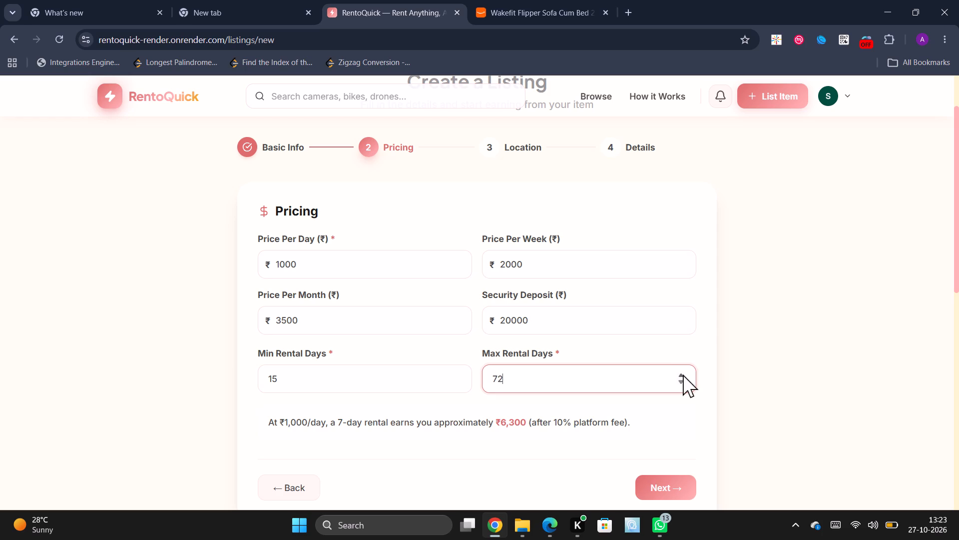
{"action": "triple_click", "coordinate": [683, 374]}
{"action": "triple_click", "coordinate": [683, 374]}
{"action": "triple_click", "coordinate": [683, 374]}
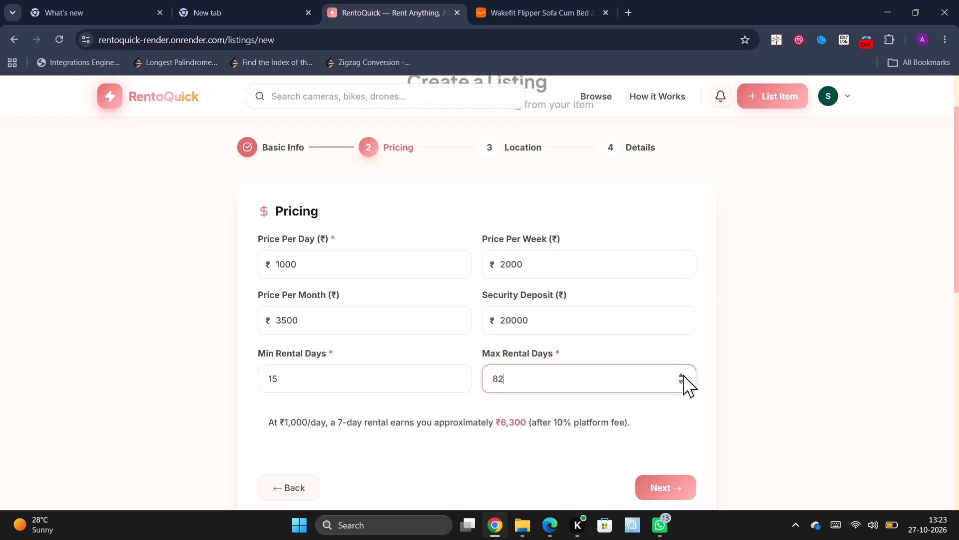
{"action": "triple_click", "coordinate": [683, 374]}
{"action": "triple_click", "coordinate": [683, 374]}
{"action": "triple_click", "coordinate": [683, 374]}
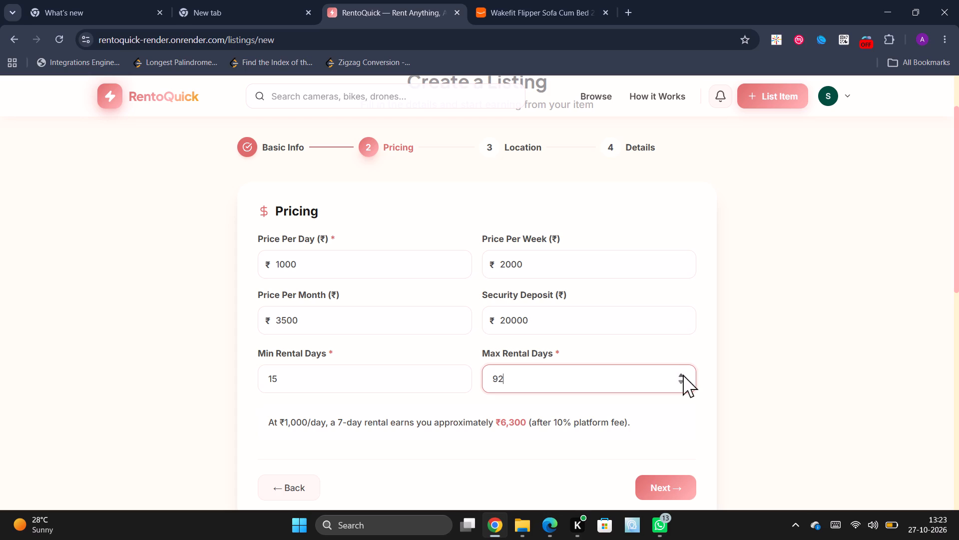
{"action": "triple_click", "coordinate": [683, 374]}
{"action": "triple_click", "coordinate": [683, 374]}
{"action": "triple_click", "coordinate": [683, 374]}
{"action": "triple_click", "coordinate": [683, 374]}
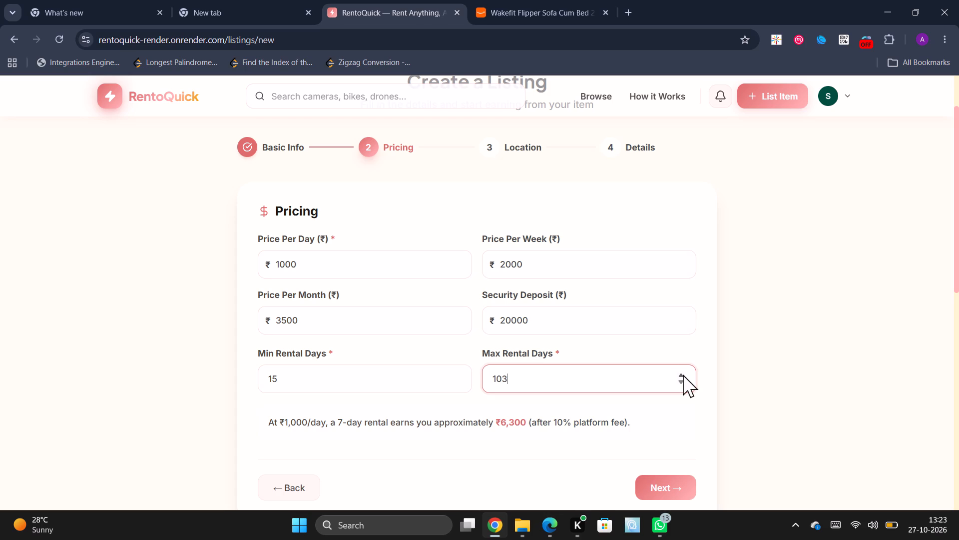
{"action": "triple_click", "coordinate": [683, 374]}
{"action": "triple_click", "coordinate": [683, 374]}
{"action": "triple_click", "coordinate": [683, 374]}
{"action": "triple_click", "coordinate": [683, 374]}
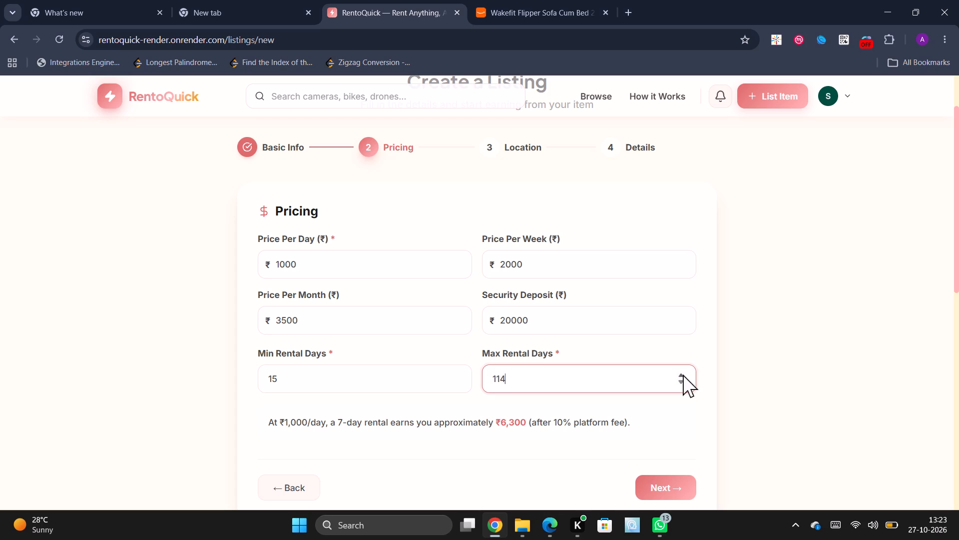
{"action": "triple_click", "coordinate": [683, 374]}
{"action": "triple_click", "coordinate": [683, 374]}
{"action": "triple_click", "coordinate": [683, 374]}
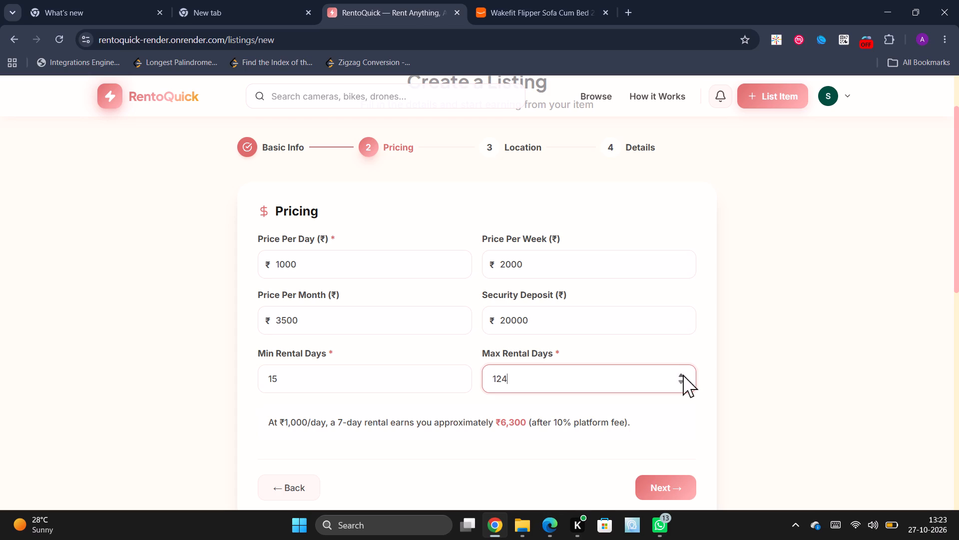
{"action": "triple_click", "coordinate": [683, 374]}
{"action": "triple_click", "coordinate": [683, 374]}
{"action": "triple_click", "coordinate": [683, 374]}
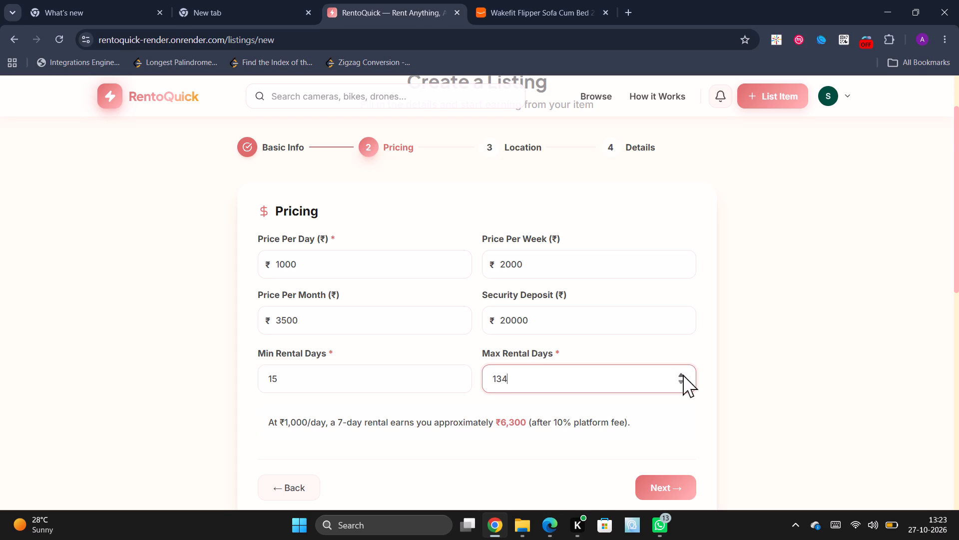
{"action": "triple_click", "coordinate": [683, 374]}
{"action": "triple_click", "coordinate": [683, 374]}
{"action": "triple_click", "coordinate": [683, 374]}
{"action": "triple_click", "coordinate": [683, 374]}
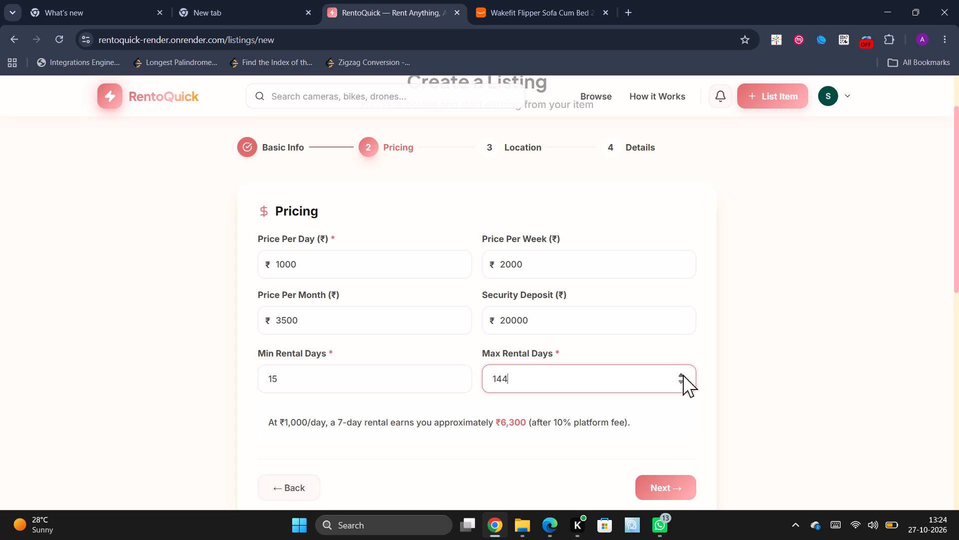
{"action": "triple_click", "coordinate": [683, 374]}
{"action": "triple_click", "coordinate": [683, 374]}
{"action": "triple_click", "coordinate": [683, 374]}
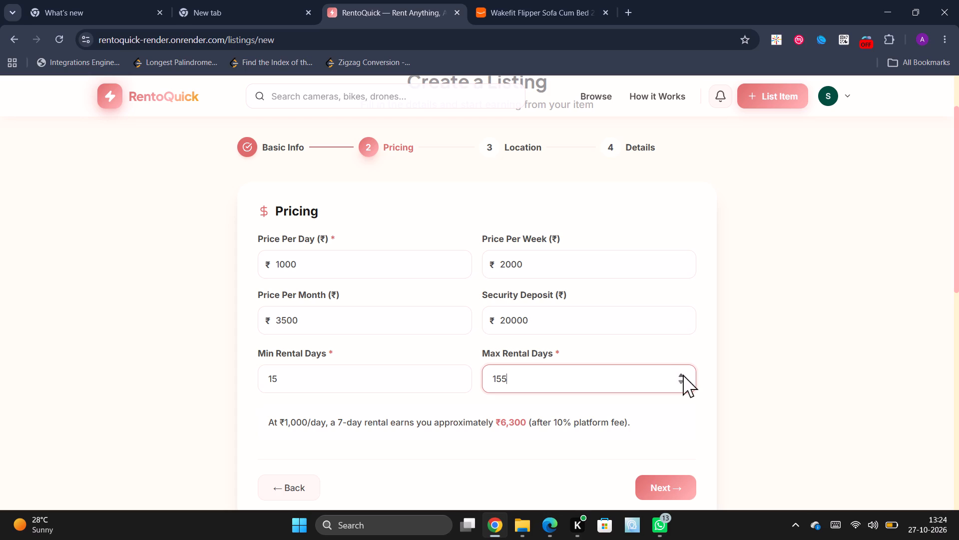
{"action": "triple_click", "coordinate": [683, 374]}
{"action": "triple_click", "coordinate": [683, 374]}
{"action": "left_click", "coordinate": [683, 374]}
{"action": "double_click", "coordinate": [683, 374]}
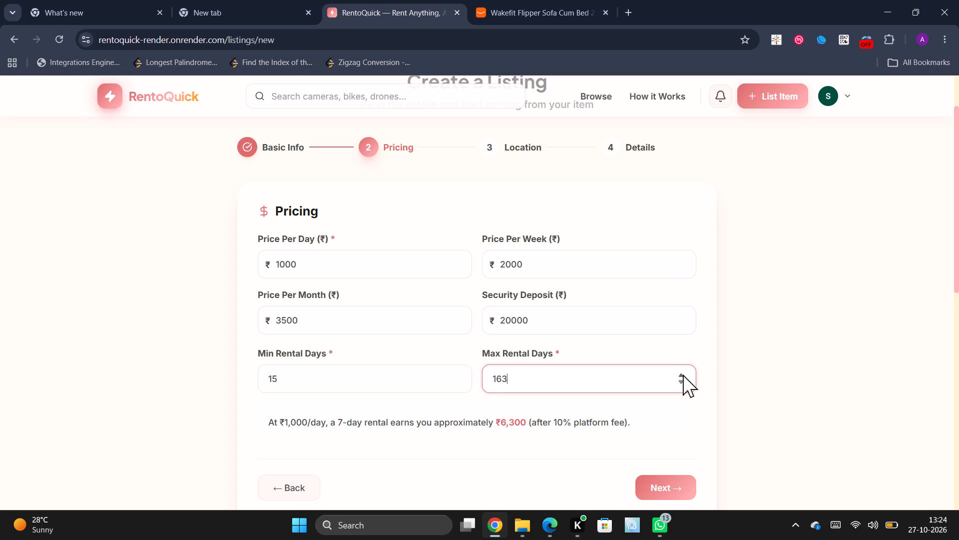
{"action": "double_click", "coordinate": [683, 374]}
{"action": "triple_click", "coordinate": [683, 374]}
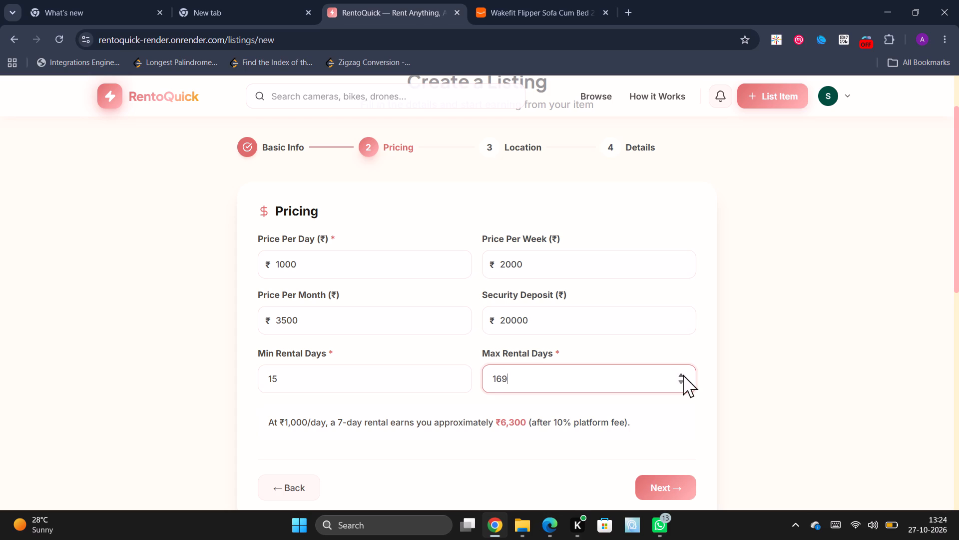
{"action": "triple_click", "coordinate": [683, 374]}
{"action": "triple_click", "coordinate": [683, 374]}
{"action": "triple_click", "coordinate": [683, 374]}
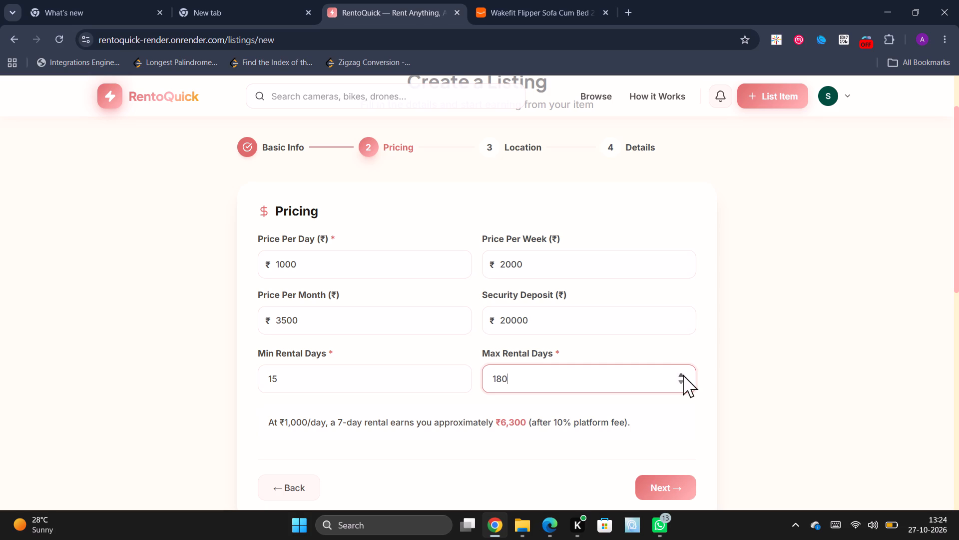
{"action": "triple_click", "coordinate": [683, 374]}
{"action": "triple_click", "coordinate": [683, 374]}
{"action": "triple_click", "coordinate": [683, 374]}
{"action": "triple_click", "coordinate": [683, 374]}
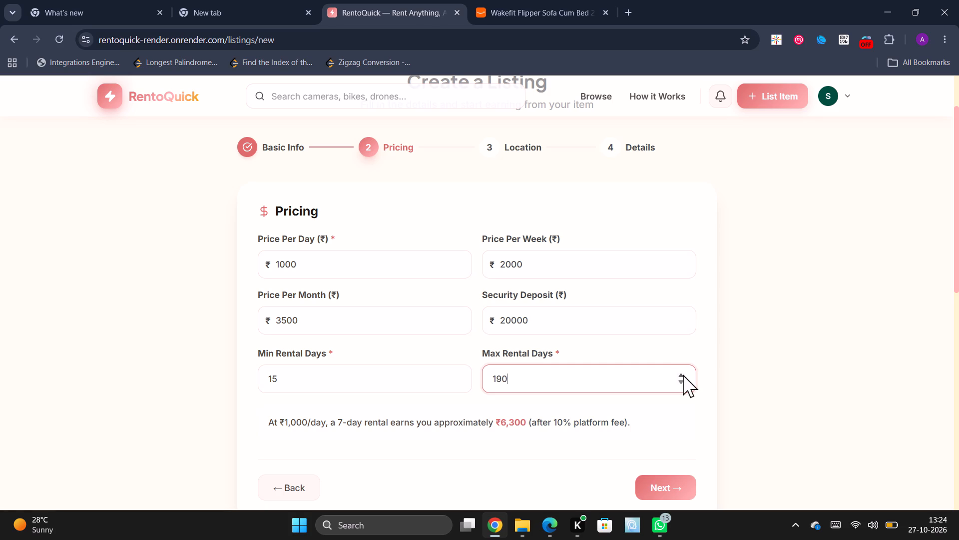
{"action": "triple_click", "coordinate": [683, 374]}
{"action": "triple_click", "coordinate": [683, 374]}
{"action": "triple_click", "coordinate": [683, 374]}
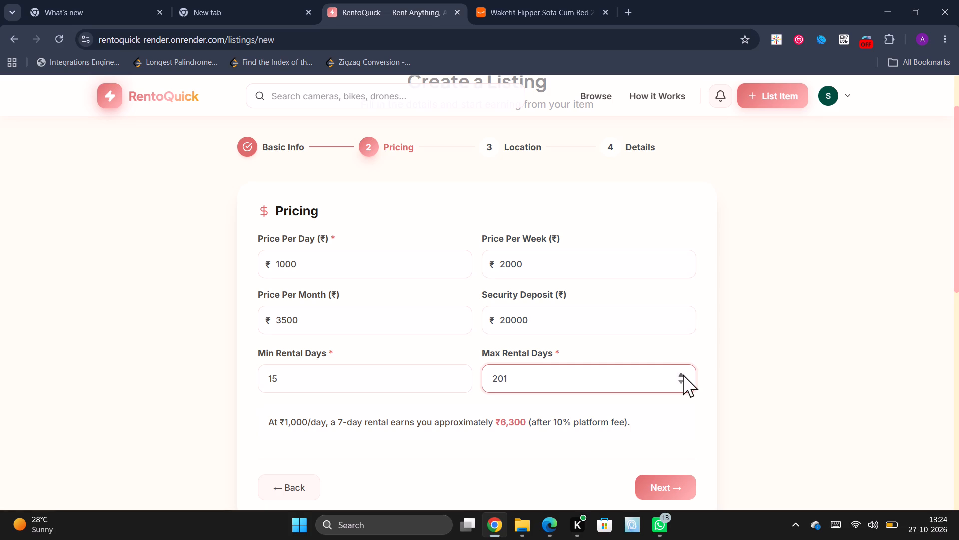
{"action": "triple_click", "coordinate": [683, 374]}
{"action": "triple_click", "coordinate": [683, 374]}
{"action": "triple_click", "coordinate": [683, 374]}
{"action": "triple_click", "coordinate": [683, 374]}
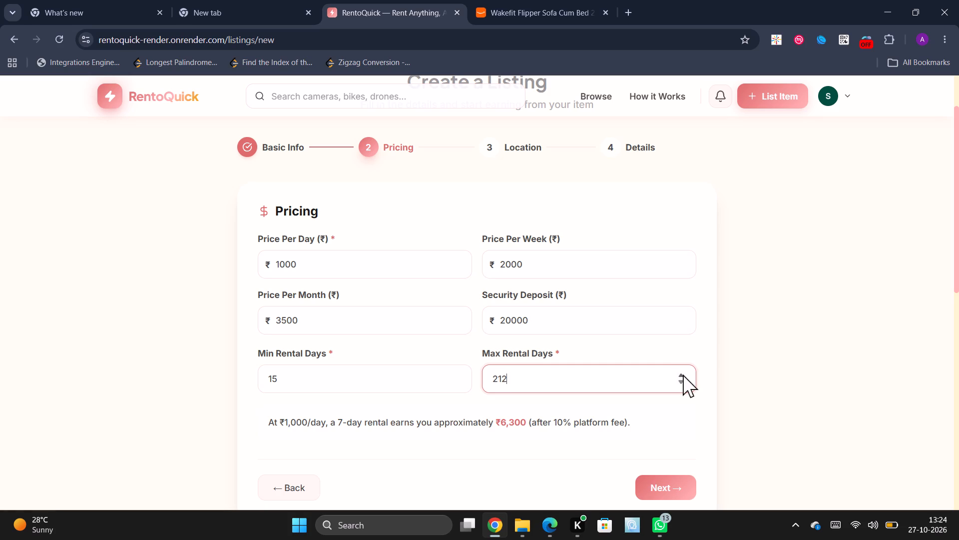
{"action": "triple_click", "coordinate": [683, 374]}
{"action": "triple_click", "coordinate": [683, 374]}
{"action": "triple_click", "coordinate": [683, 374]}
{"action": "triple_click", "coordinate": [683, 374]}
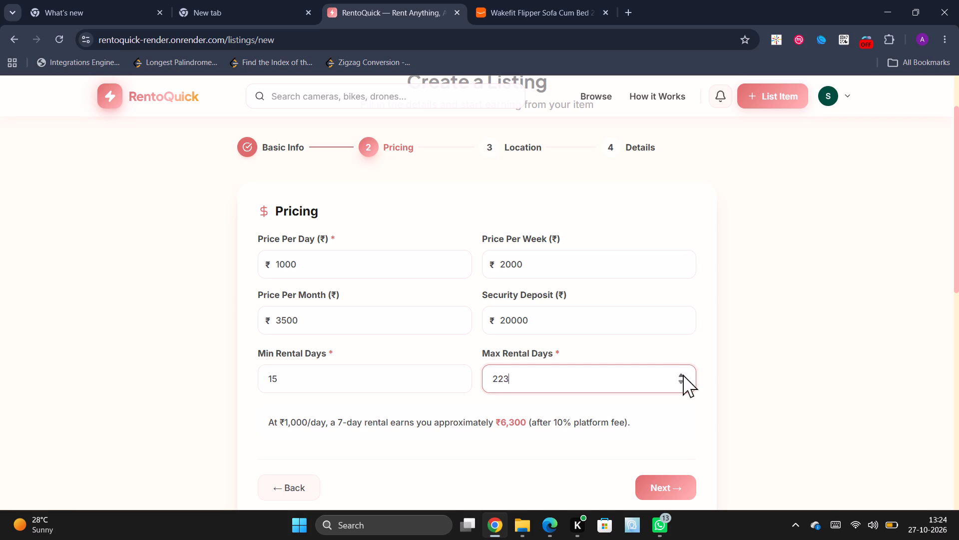
{"action": "triple_click", "coordinate": [683, 374]}
{"action": "triple_click", "coordinate": [683, 374]}
{"action": "triple_click", "coordinate": [683, 374]}
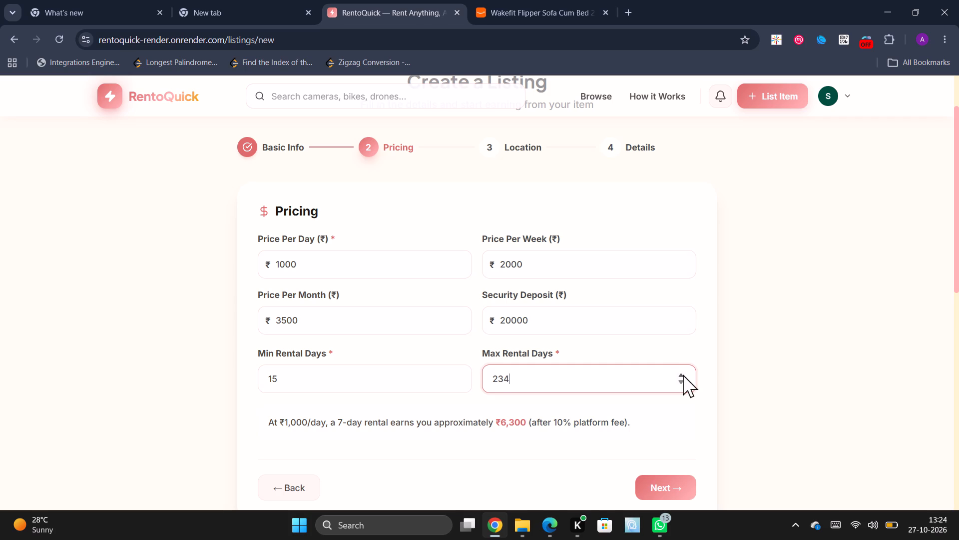
{"action": "triple_click", "coordinate": [683, 374]}
{"action": "triple_click", "coordinate": [683, 374]}
{"action": "triple_click", "coordinate": [683, 374]}
{"action": "triple_click", "coordinate": [683, 374]}
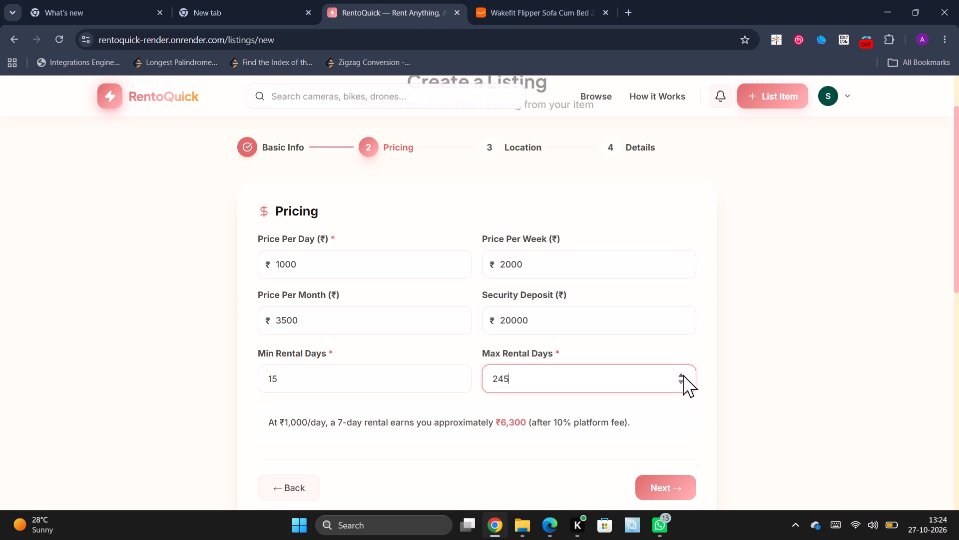
{"action": "triple_click", "coordinate": [683, 374]}
{"action": "triple_click", "coordinate": [683, 374]}
{"action": "triple_click", "coordinate": [683, 374]}
{"action": "triple_click", "coordinate": [683, 374]}
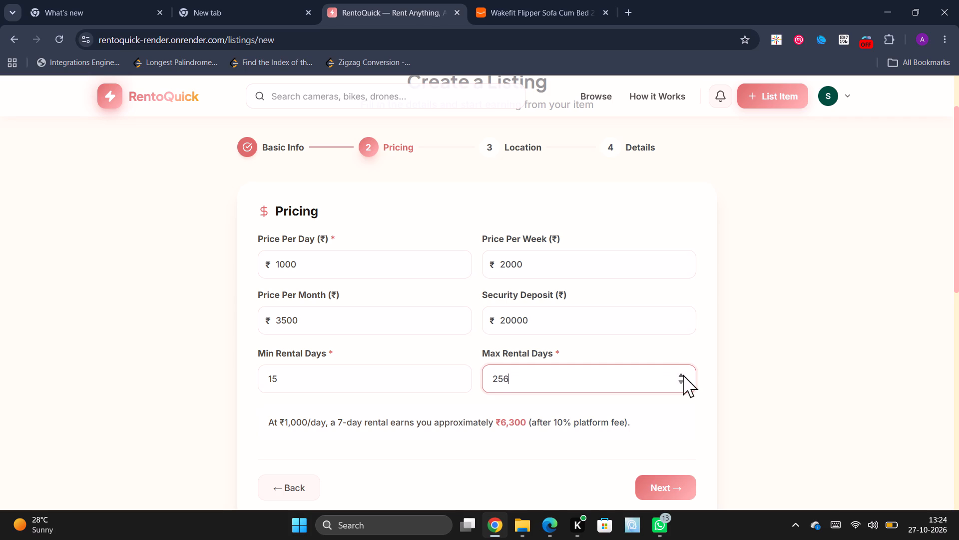
{"action": "triple_click", "coordinate": [683, 374]}
{"action": "triple_click", "coordinate": [683, 374]}
{"action": "triple_click", "coordinate": [683, 374]}
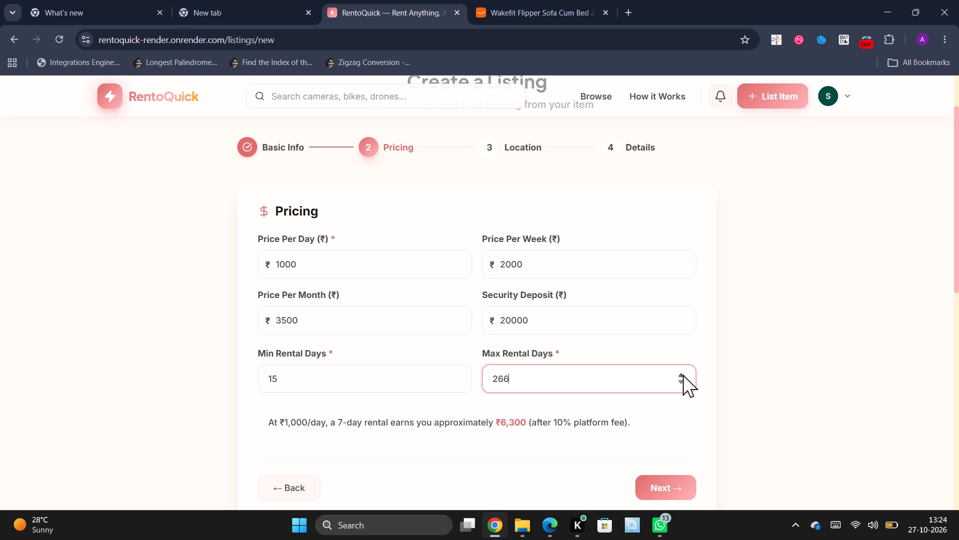
{"action": "triple_click", "coordinate": [683, 374]}
{"action": "triple_click", "coordinate": [683, 374]}
{"action": "triple_click", "coordinate": [683, 374]}
{"action": "triple_click", "coordinate": [683, 374]}
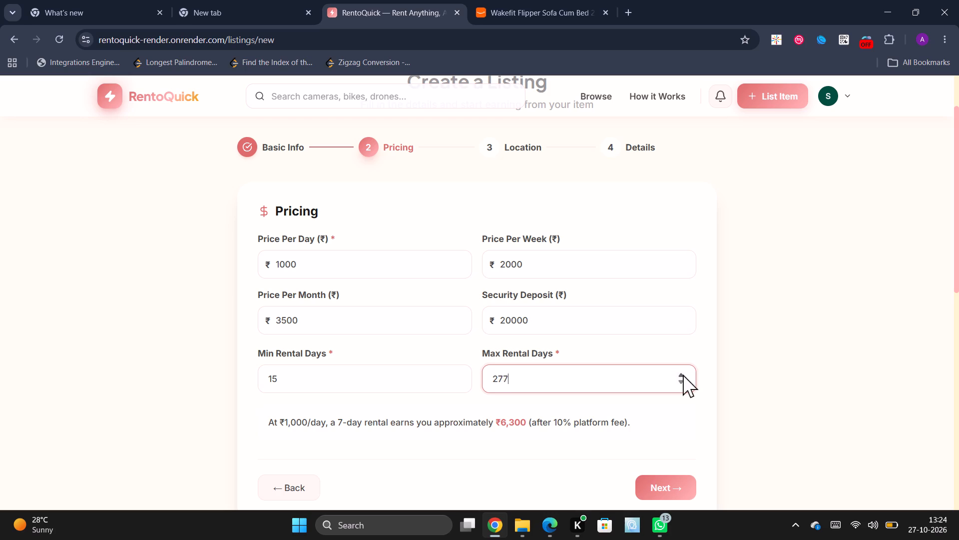
{"action": "triple_click", "coordinate": [683, 374]}
{"action": "triple_click", "coordinate": [683, 374]}
{"action": "triple_click", "coordinate": [683, 374]}
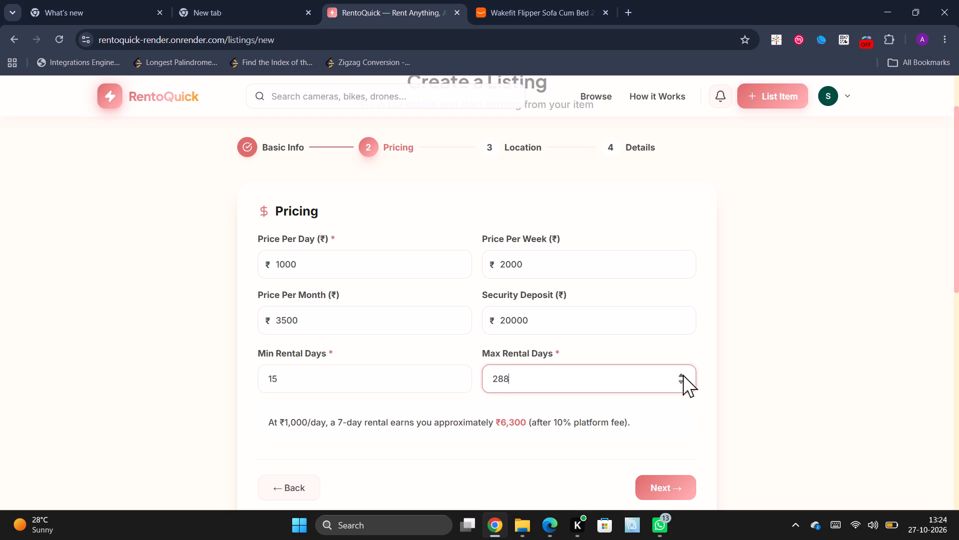
{"action": "triple_click", "coordinate": [683, 374]}
{"action": "triple_click", "coordinate": [683, 374]}
{"action": "triple_click", "coordinate": [683, 374]}
{"action": "triple_click", "coordinate": [683, 374]}
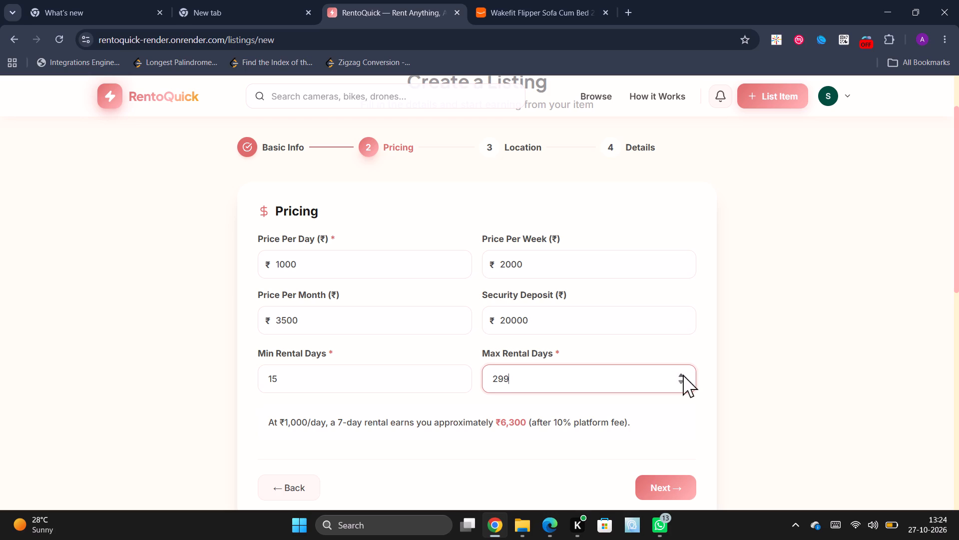
{"action": "triple_click", "coordinate": [683, 374]}
{"action": "triple_click", "coordinate": [683, 374]}
{"action": "triple_click", "coordinate": [683, 374]}
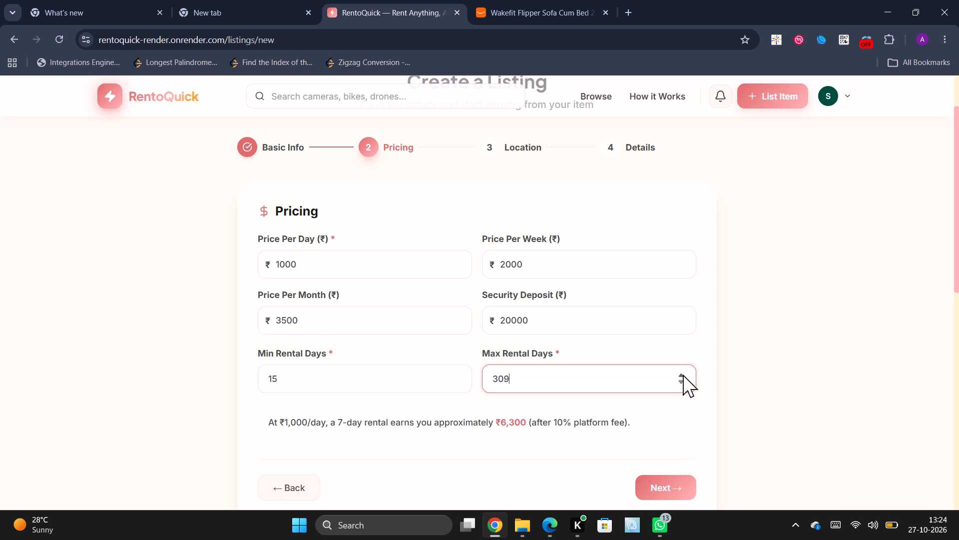
{"action": "triple_click", "coordinate": [683, 374]}
{"action": "triple_click", "coordinate": [683, 374]}
{"action": "triple_click", "coordinate": [683, 374]}
{"action": "triple_click", "coordinate": [683, 374]}
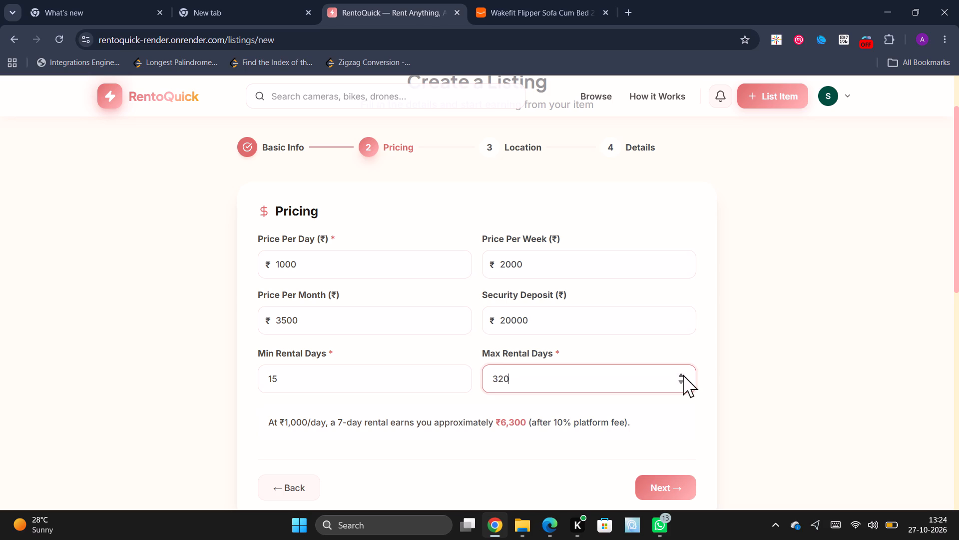
{"action": "triple_click", "coordinate": [683, 374]}
{"action": "triple_click", "coordinate": [683, 374]}
{"action": "triple_click", "coordinate": [683, 374]}
{"action": "triple_click", "coordinate": [683, 374]}
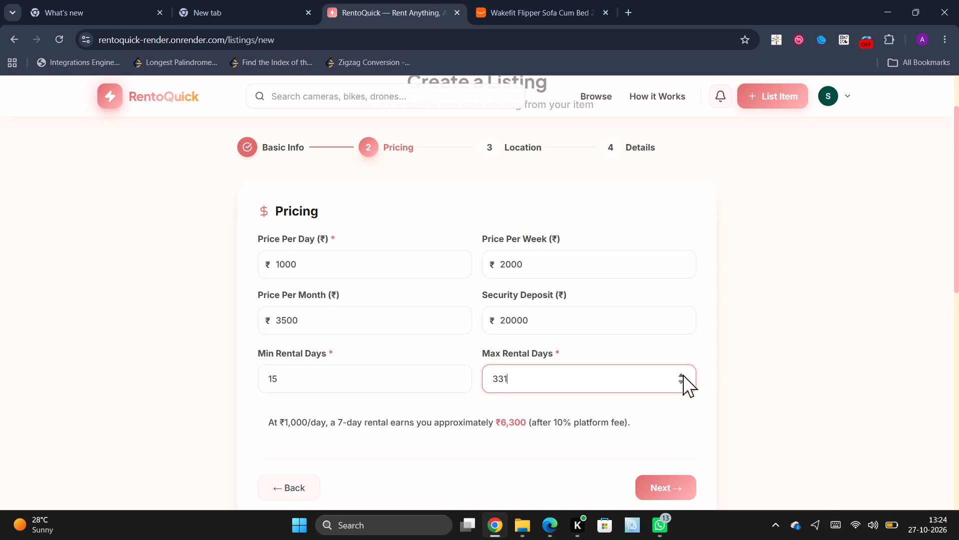
{"action": "triple_click", "coordinate": [683, 374]}
{"action": "triple_click", "coordinate": [683, 374]}
{"action": "triple_click", "coordinate": [683, 374]}
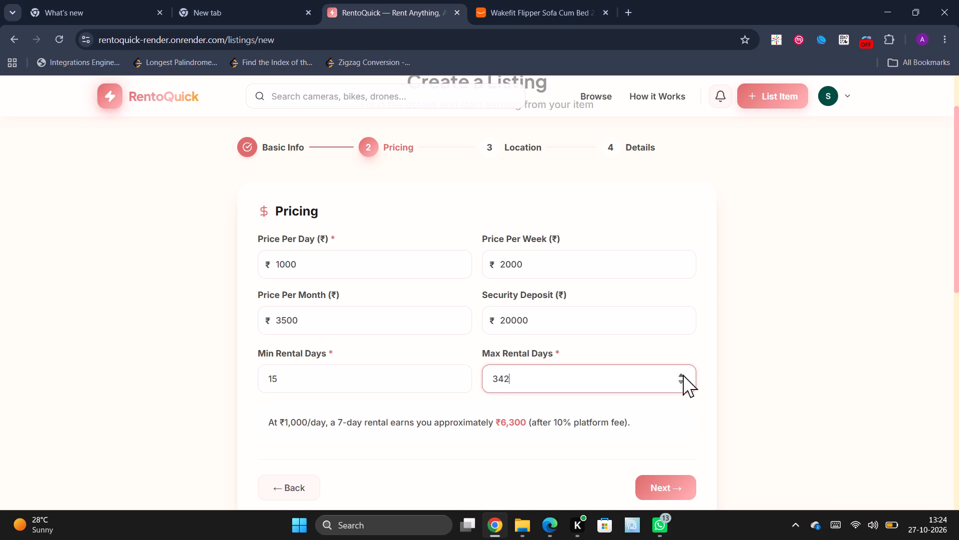
{"action": "triple_click", "coordinate": [683, 374]}
{"action": "triple_click", "coordinate": [683, 374]}
{"action": "triple_click", "coordinate": [683, 374]}
{"action": "triple_click", "coordinate": [683, 374]}
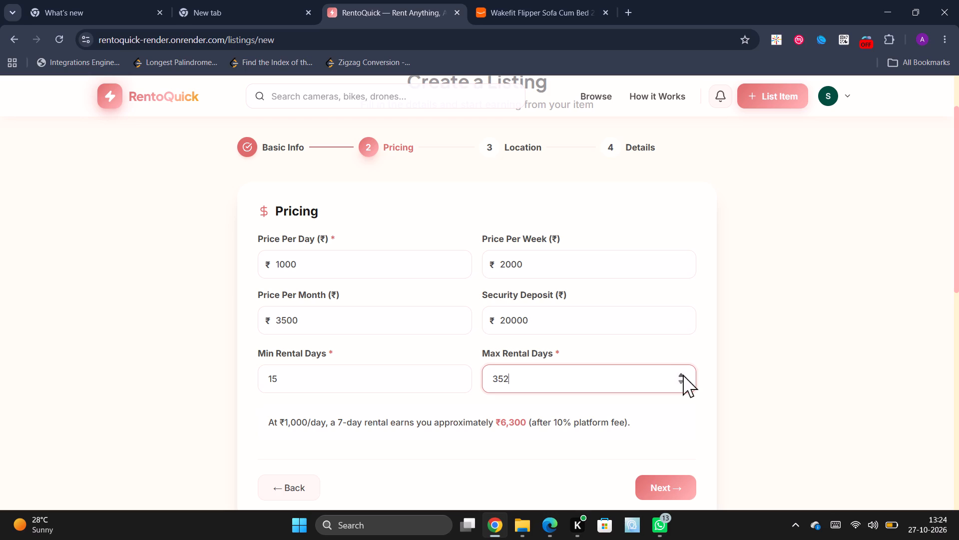
{"action": "triple_click", "coordinate": [683, 374]}
{"action": "triple_click", "coordinate": [683, 374]}
{"action": "triple_click", "coordinate": [683, 374]}
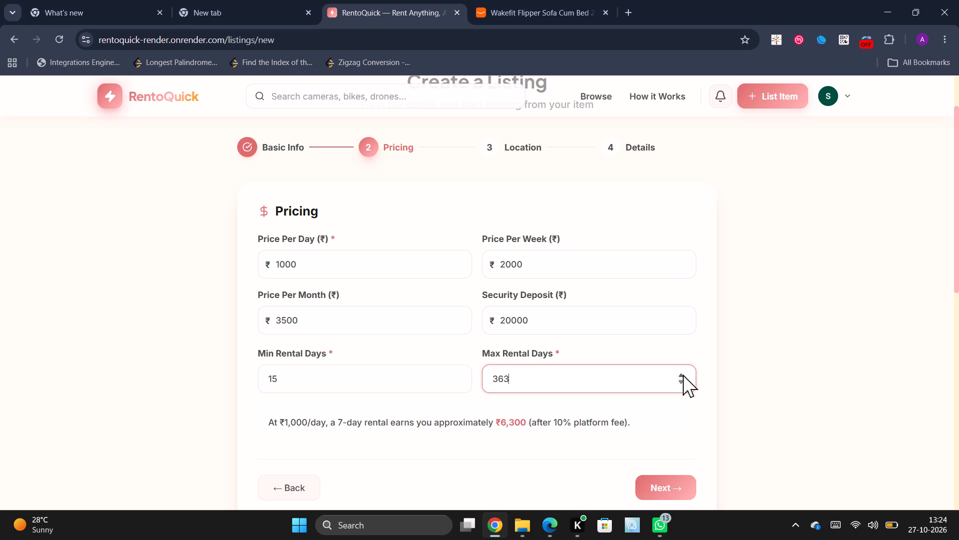
{"action": "double_click", "coordinate": [683, 374]}
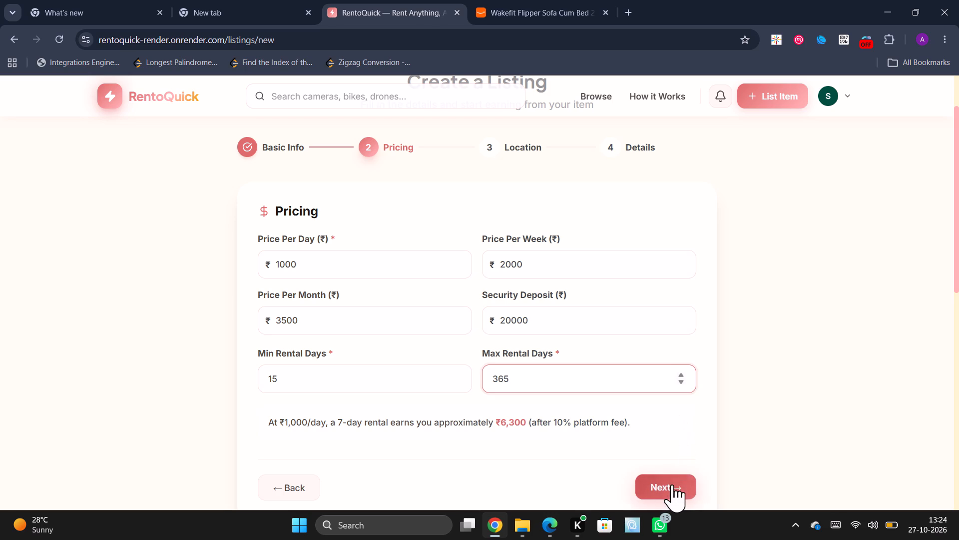
{"action": "left_click", "coordinate": [672, 484]}
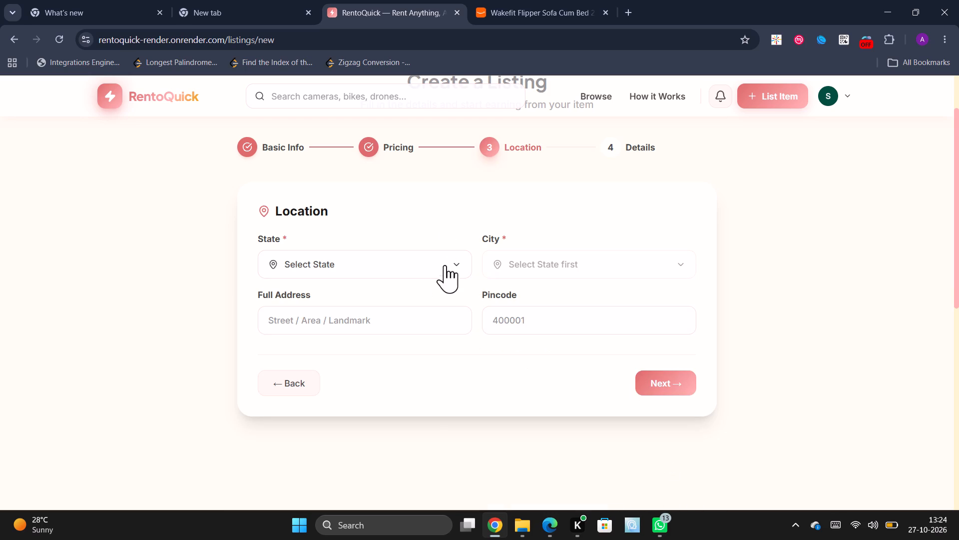
Set the listing's state to Madhya Pradesh and its city to Bhopal.
{"action": "left_click", "coordinate": [445, 270]}
{"action": "scroll", "coordinate": [374, 409], "scroll_direction": "down", "scroll_amount": 1}
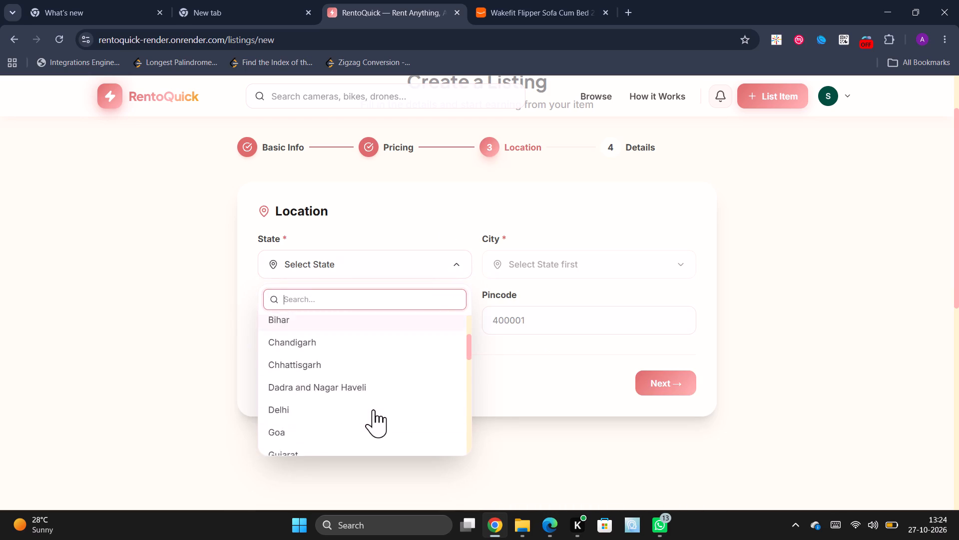
{"action": "scroll", "coordinate": [374, 409], "scroll_direction": "down", "scroll_amount": 4}
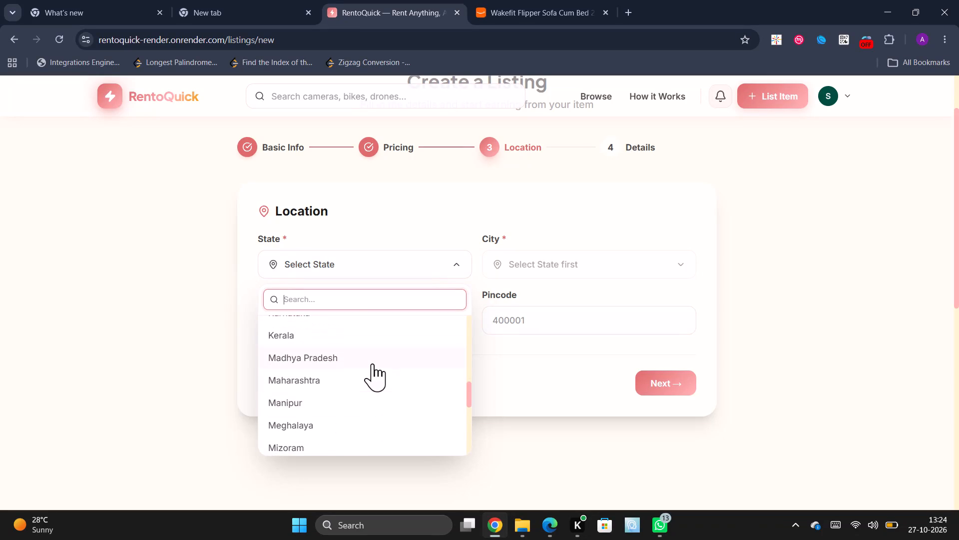
{"action": "left_click", "coordinate": [373, 363]}
{"action": "left_click", "coordinate": [531, 255]}
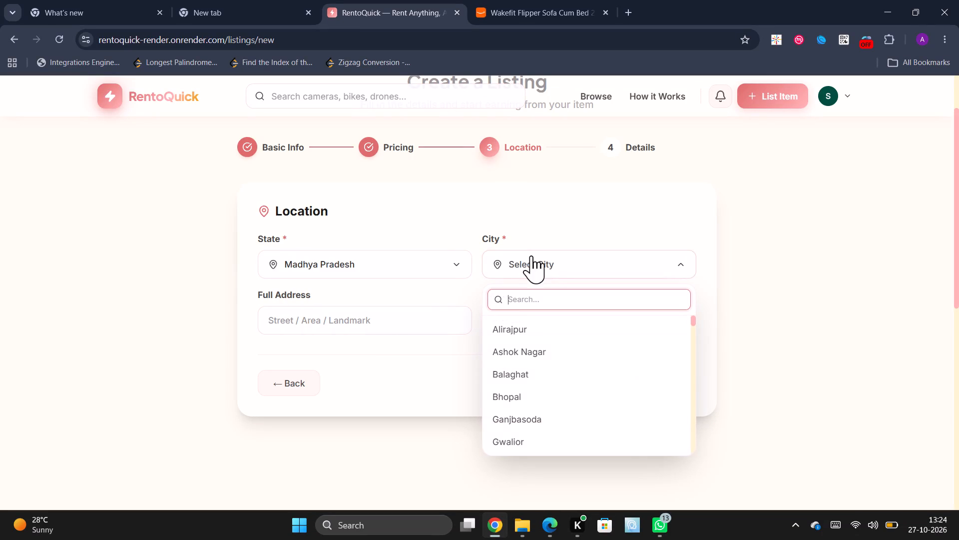
{"action": "left_click", "coordinate": [539, 395]}
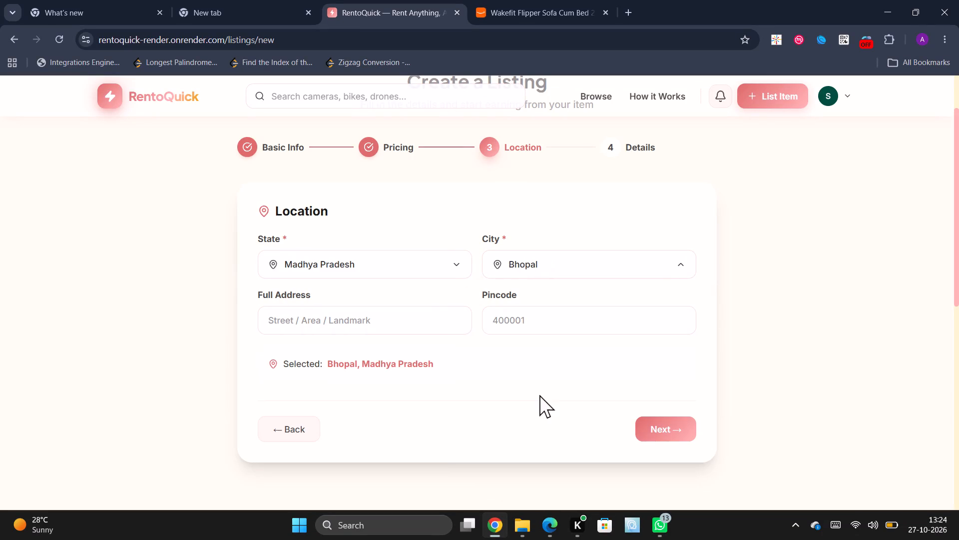
Search Google in a new browser tab for "bhopal address of new home" to find a full address.
{"action": "left_click", "coordinate": [407, 325]}
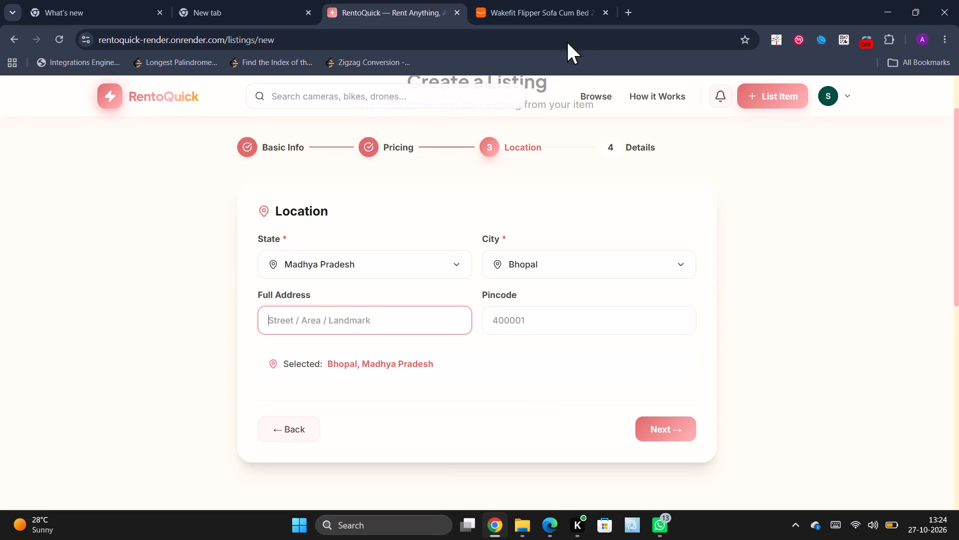
{"action": "left_click", "coordinate": [633, 8]}
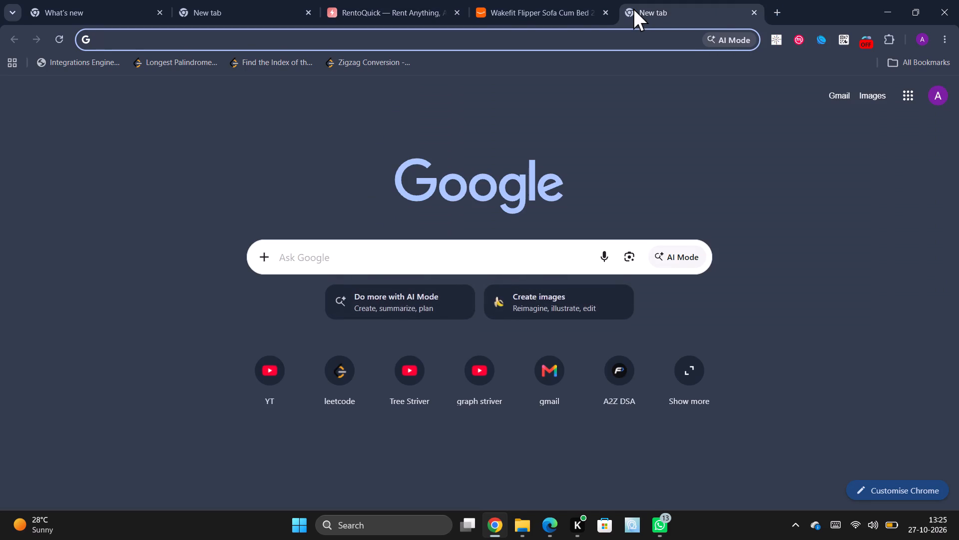
{"action": "type", "text": "bhopal address of"}
{"action": "key", "text": "space"}
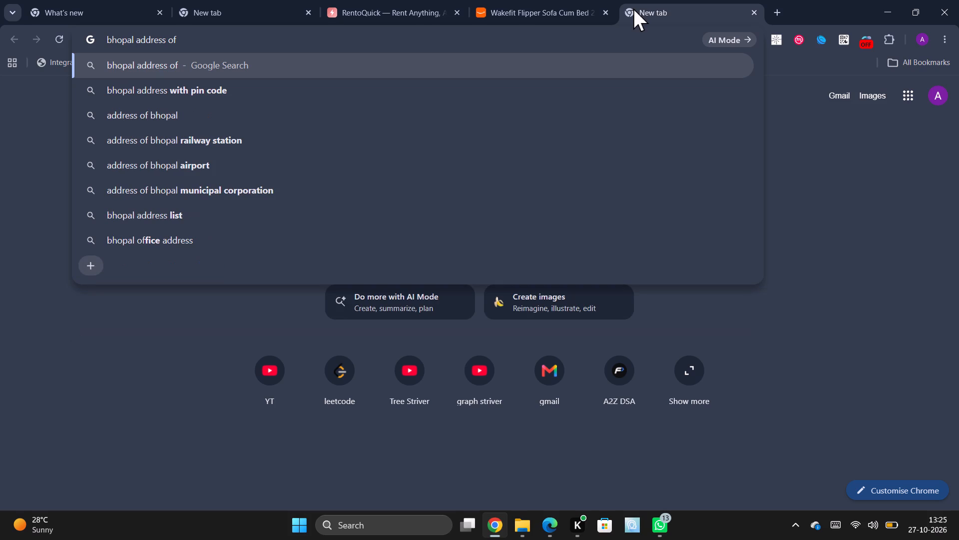
{"action": "type", "text": "new home"}
{"action": "key", "text": "Return"}
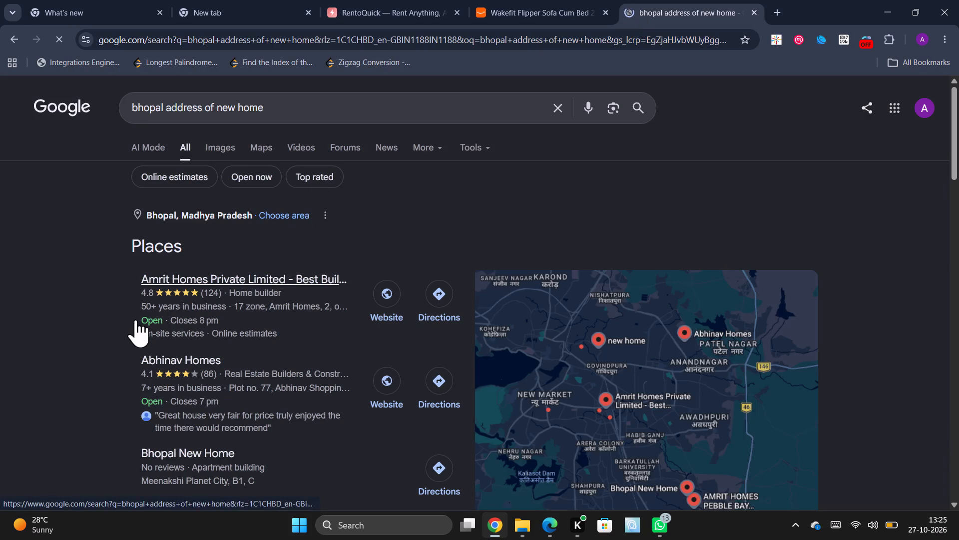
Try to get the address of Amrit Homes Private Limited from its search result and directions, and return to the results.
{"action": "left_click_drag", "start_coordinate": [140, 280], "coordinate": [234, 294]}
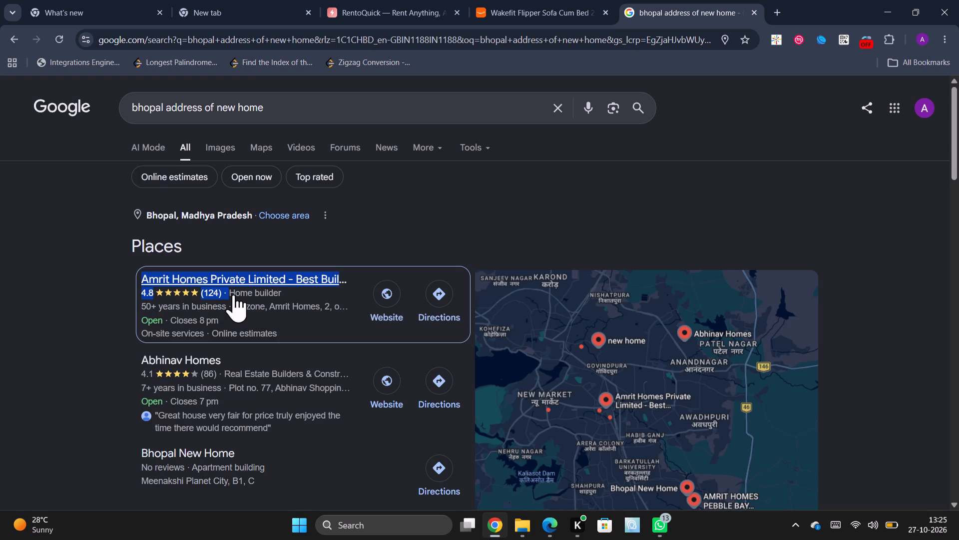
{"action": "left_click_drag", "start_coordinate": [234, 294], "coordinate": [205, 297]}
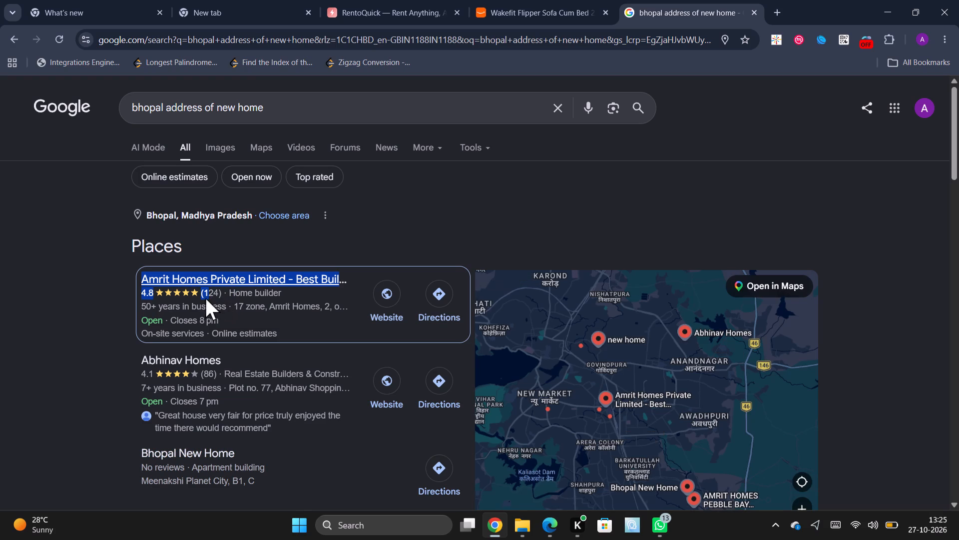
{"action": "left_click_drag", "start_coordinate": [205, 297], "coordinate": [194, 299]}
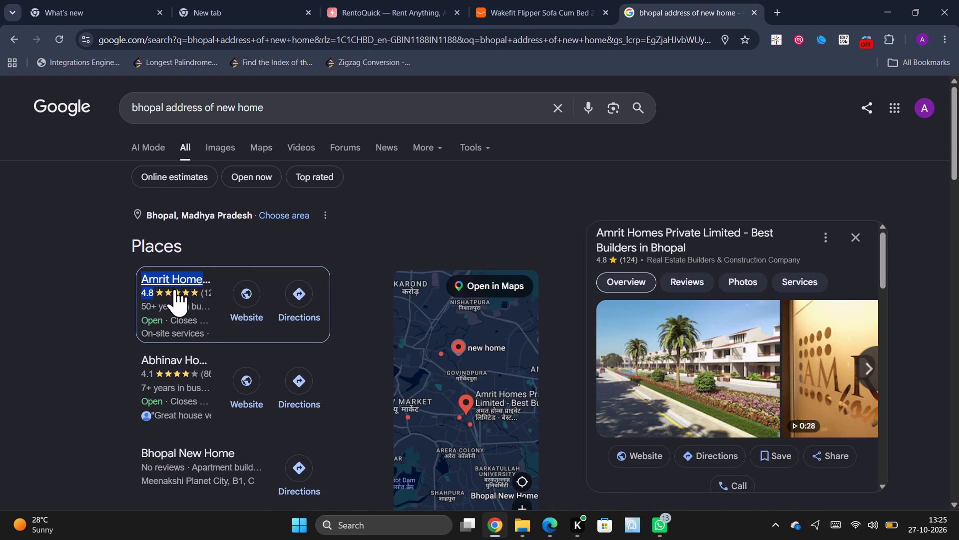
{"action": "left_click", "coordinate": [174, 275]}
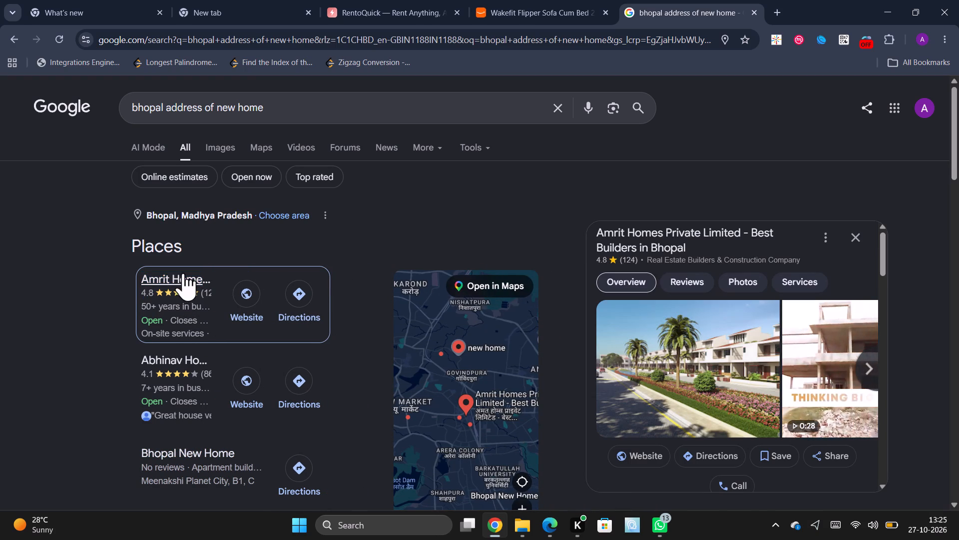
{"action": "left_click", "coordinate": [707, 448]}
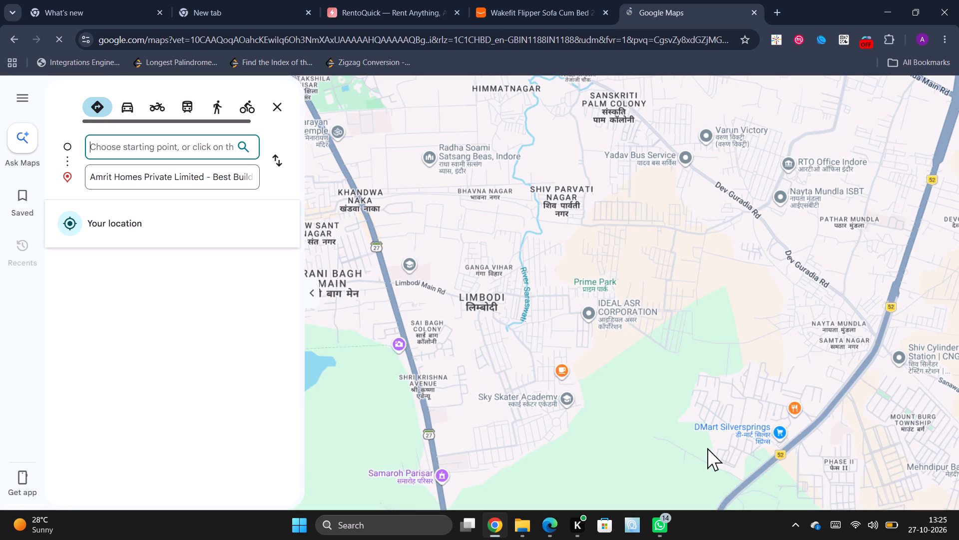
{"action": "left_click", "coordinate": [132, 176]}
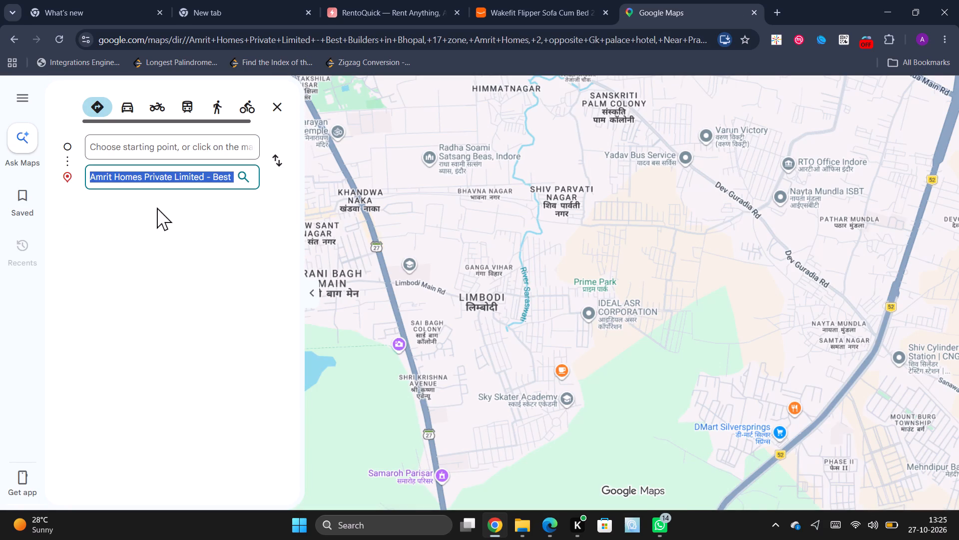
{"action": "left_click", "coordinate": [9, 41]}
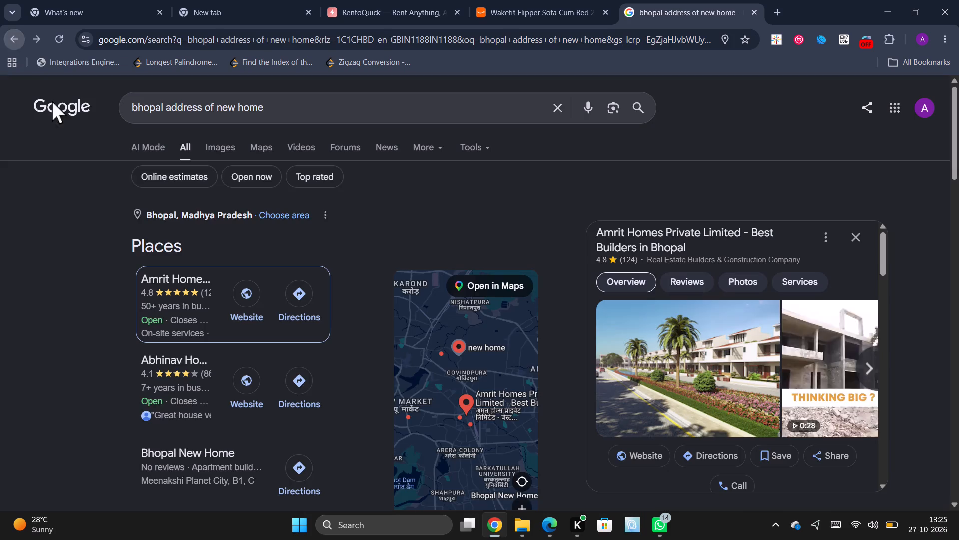
Show more places for the Bhopal search and open the Abhinav Homes details at its address.
{"action": "scroll", "coordinate": [184, 298], "scroll_direction": "down", "scroll_amount": 3}
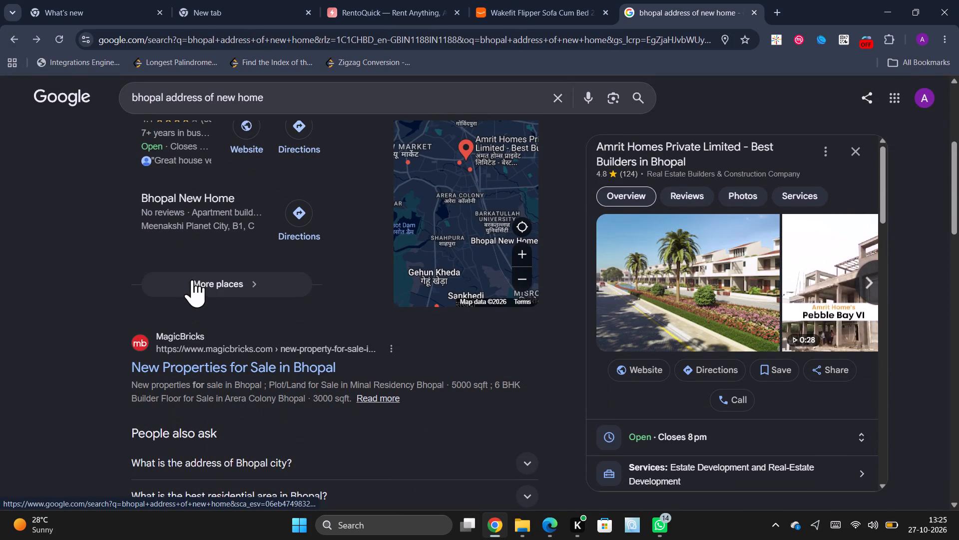
{"action": "left_click", "coordinate": [198, 272]}
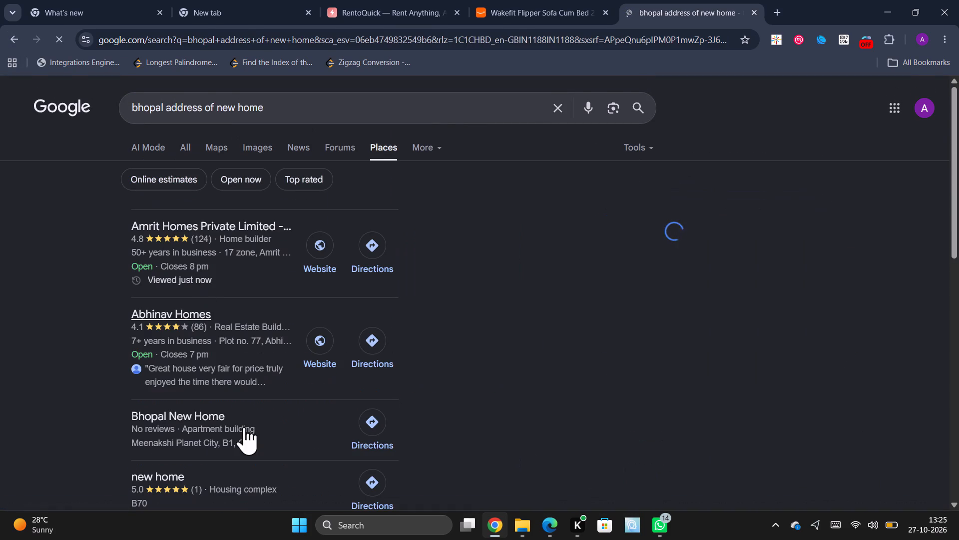
{"action": "scroll", "coordinate": [244, 427], "scroll_direction": "down", "scroll_amount": 2}
{"action": "scroll", "coordinate": [244, 427], "scroll_direction": "up", "scroll_amount": 2}
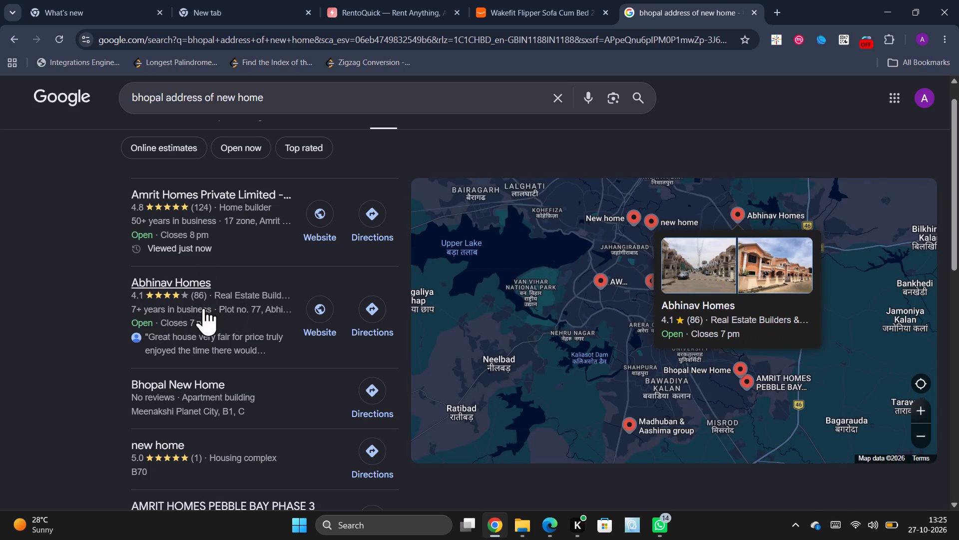
{"action": "left_click", "coordinate": [204, 308]}
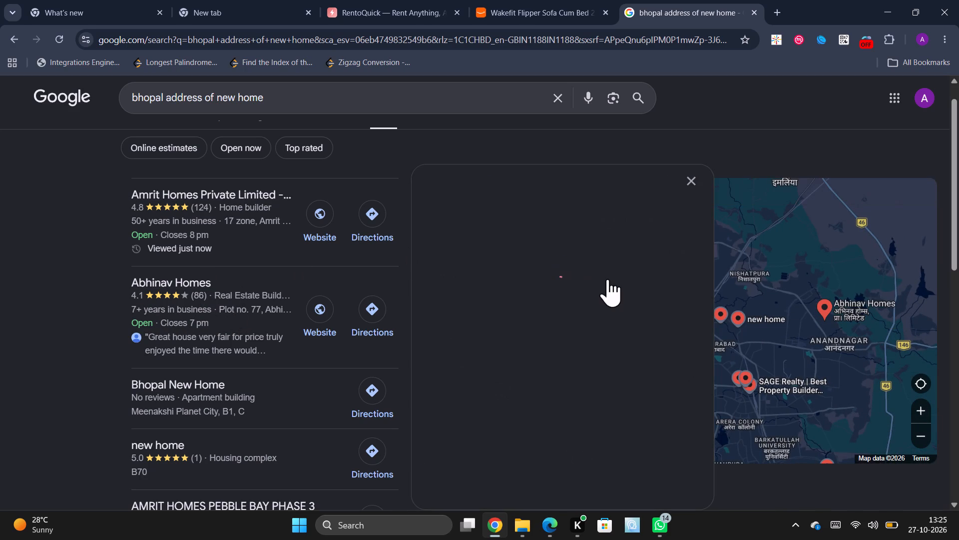
{"action": "scroll", "coordinate": [608, 279], "scroll_direction": "down", "scroll_amount": 2}
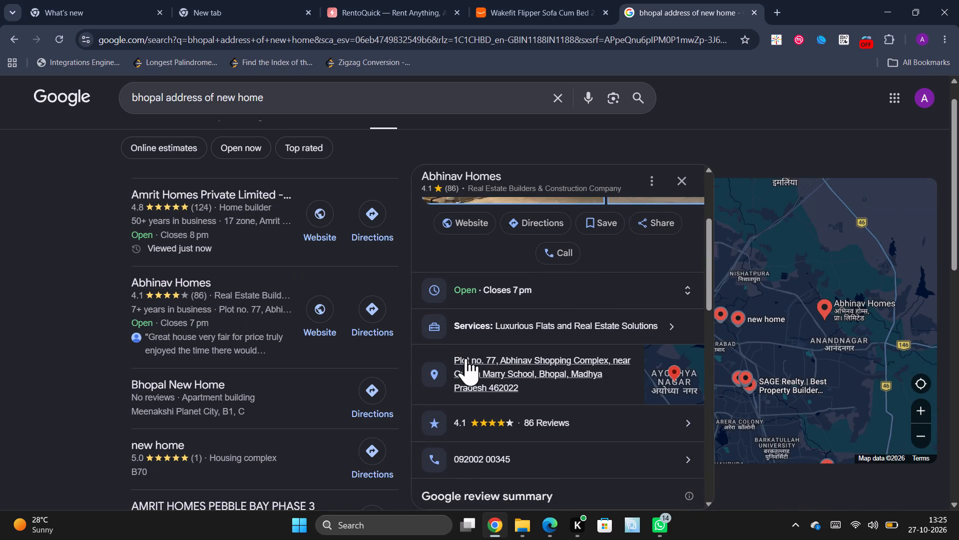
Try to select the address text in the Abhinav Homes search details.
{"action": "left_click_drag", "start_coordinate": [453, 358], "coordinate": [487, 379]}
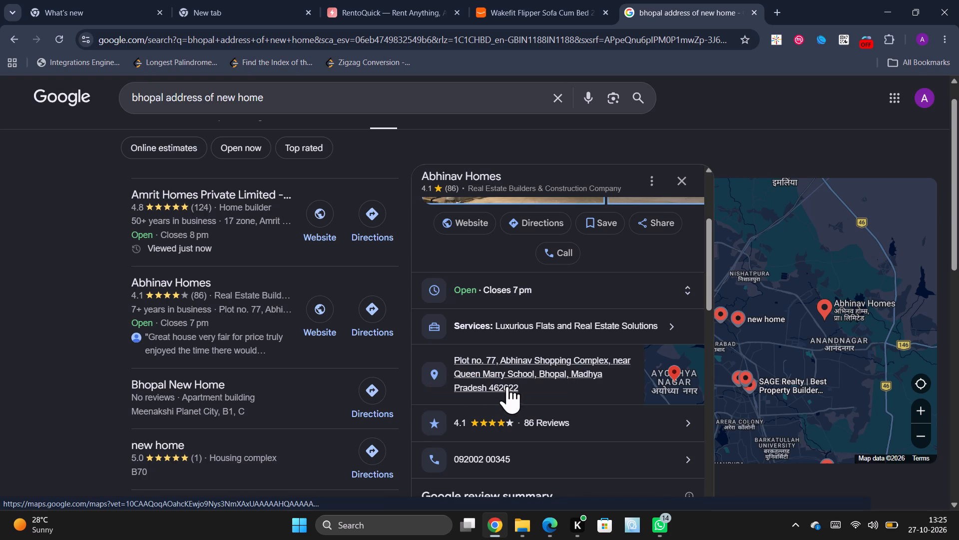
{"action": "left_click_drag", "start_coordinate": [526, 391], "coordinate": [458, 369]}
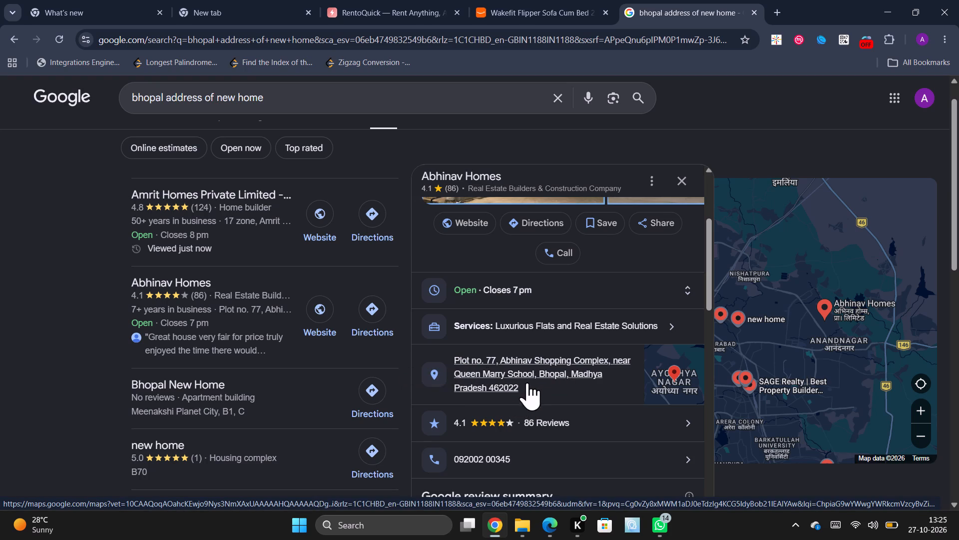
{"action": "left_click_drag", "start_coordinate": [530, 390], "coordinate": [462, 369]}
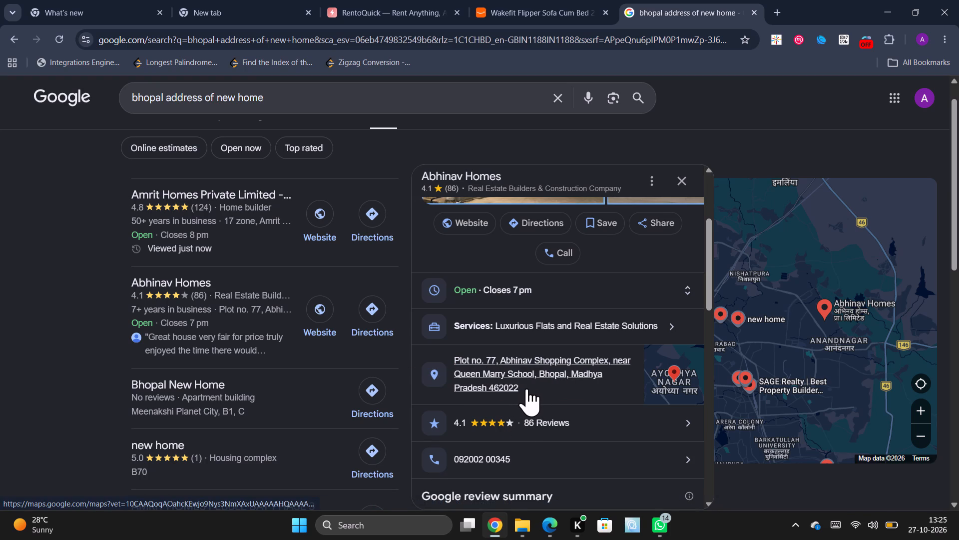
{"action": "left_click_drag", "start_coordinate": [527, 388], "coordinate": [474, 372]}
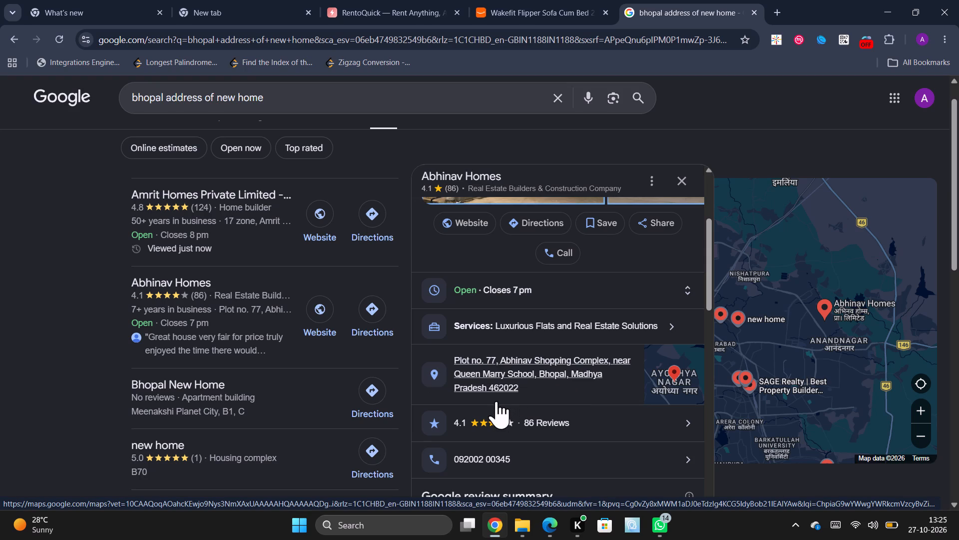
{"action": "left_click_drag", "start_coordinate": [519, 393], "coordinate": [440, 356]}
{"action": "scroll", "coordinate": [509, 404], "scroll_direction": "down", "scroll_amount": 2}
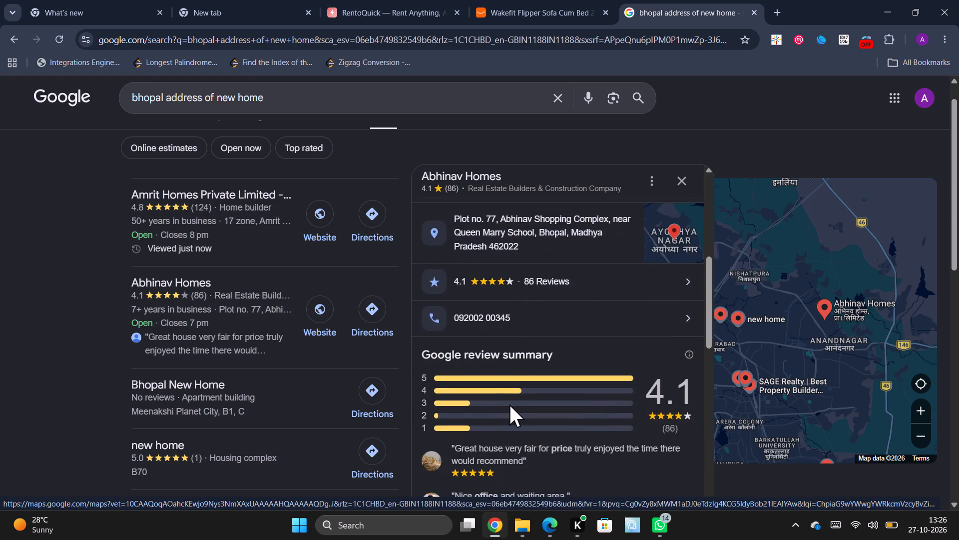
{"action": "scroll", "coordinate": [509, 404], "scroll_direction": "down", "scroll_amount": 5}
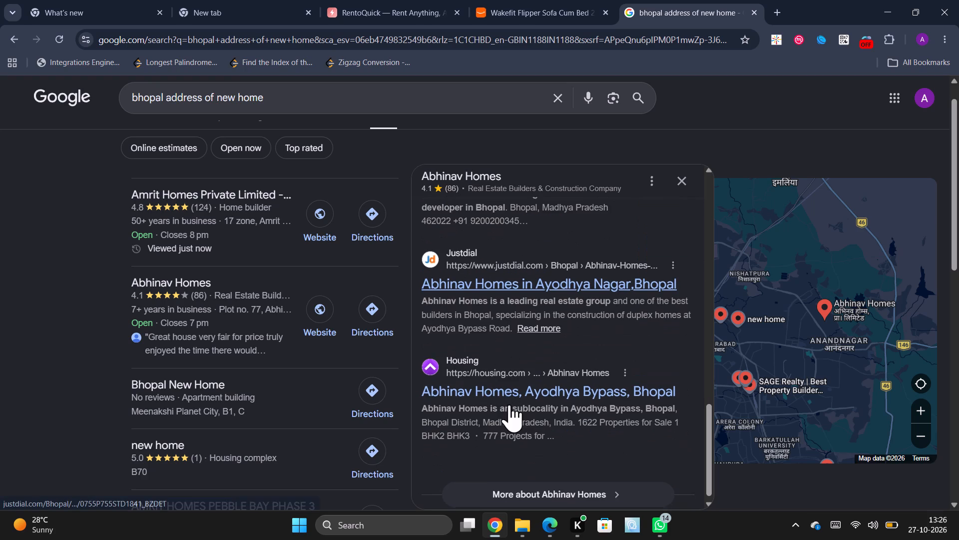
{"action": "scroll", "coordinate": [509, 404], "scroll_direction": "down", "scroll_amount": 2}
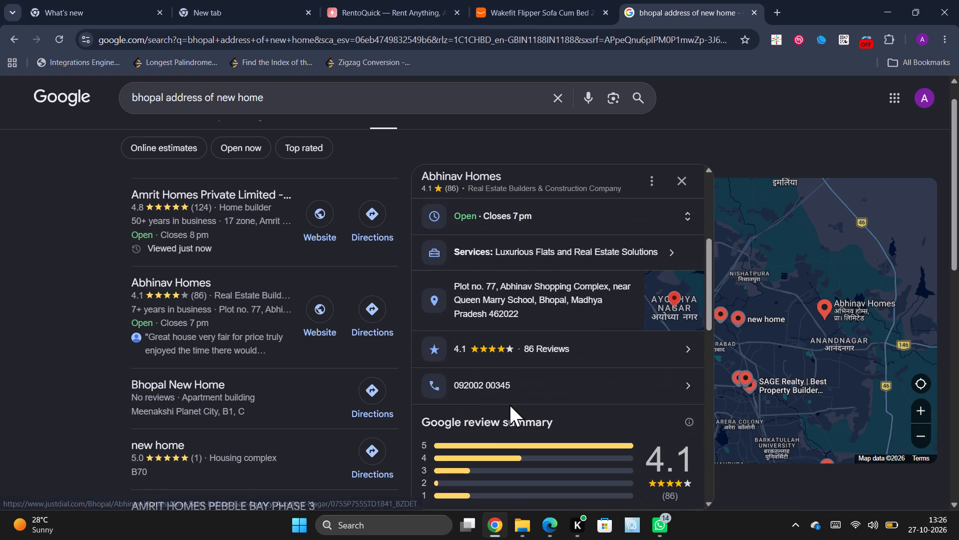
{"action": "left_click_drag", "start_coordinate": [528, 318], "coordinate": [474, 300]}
Open the Abhinav Homes address in Google Maps and copy the business address to the clipboard.
{"action": "left_click", "coordinate": [474, 300]}
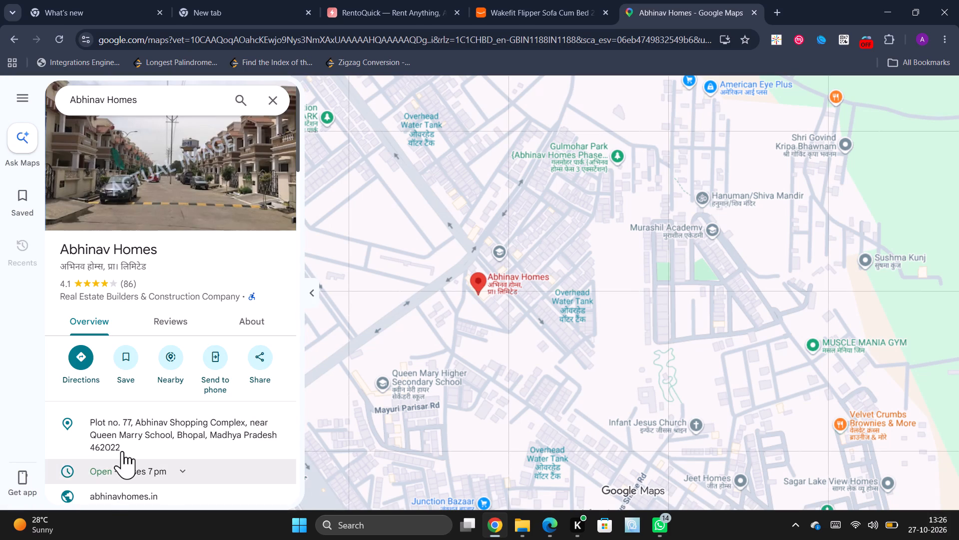
{"action": "left_click_drag", "start_coordinate": [125, 447], "coordinate": [74, 423]}
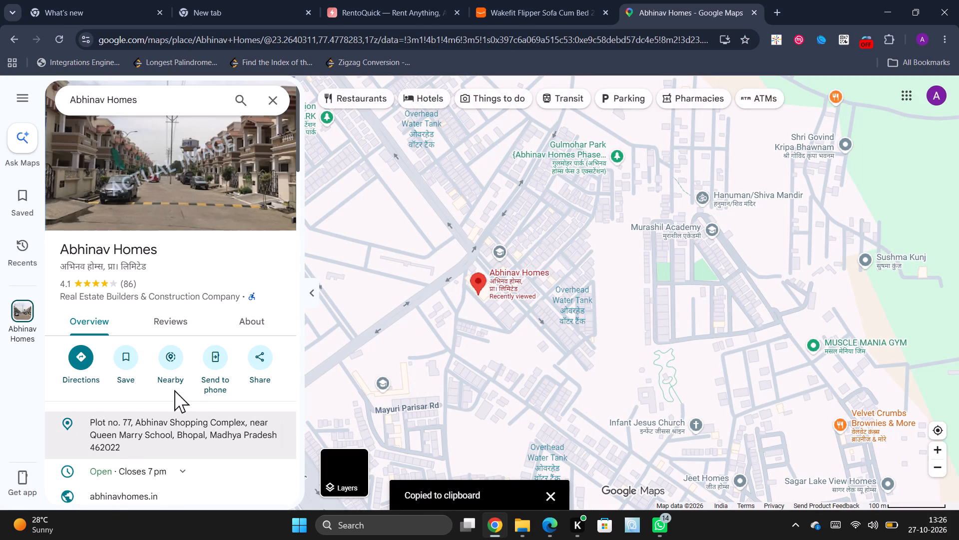
{"action": "scroll", "coordinate": [174, 390], "scroll_direction": "down", "scroll_amount": 1}
{"action": "left_click", "coordinate": [276, 384]}
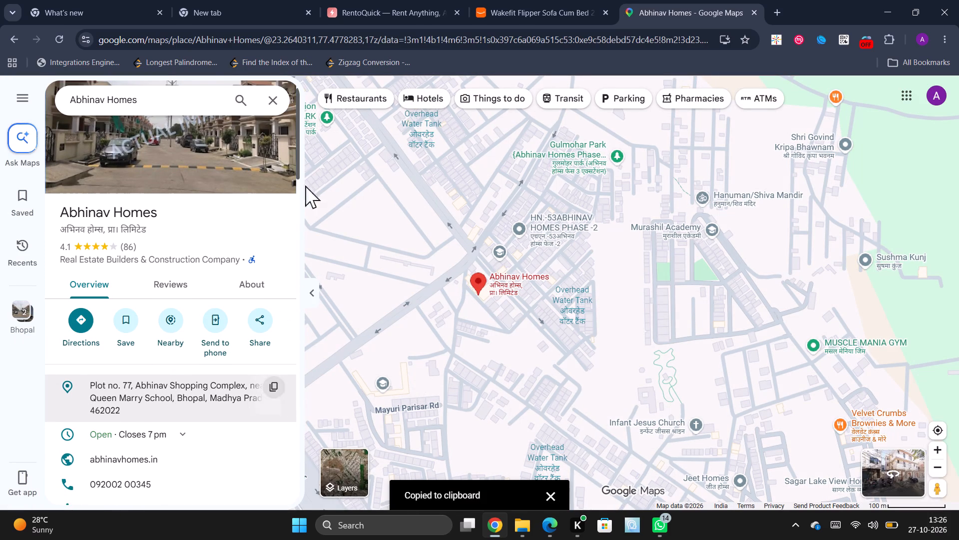
Return to the RentoQuick listing and paste the copied Abhinav Homes address as its full address.
{"action": "left_click", "coordinate": [495, 0]}
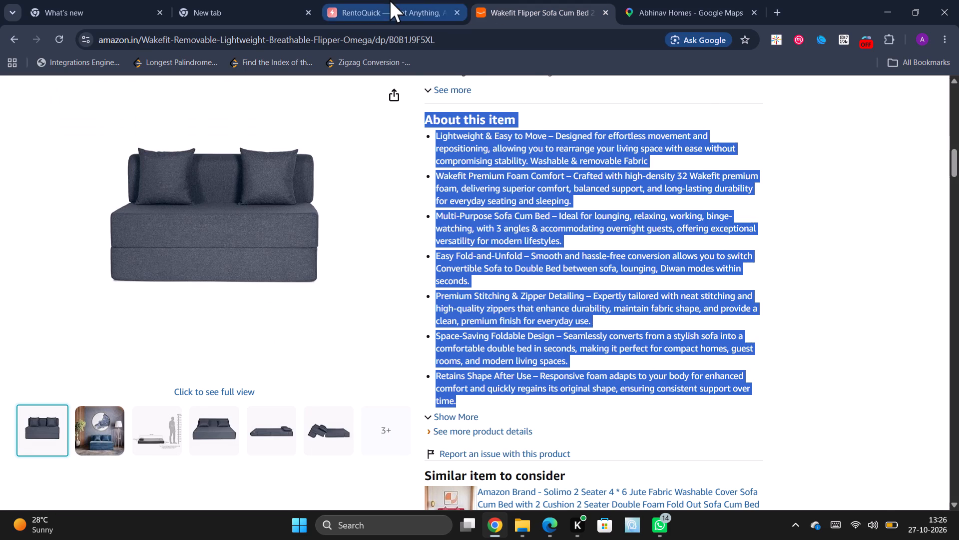
{"action": "left_click", "coordinate": [390, 0]}
{"action": "key", "text": "ctrl+v"}
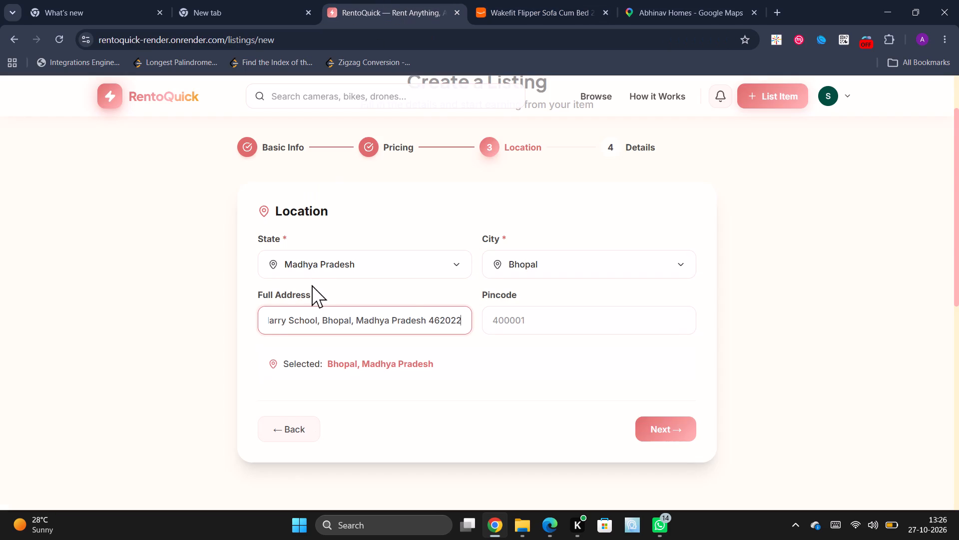
Set the listing's pincode to 567879 and continue from Location to the Details stage.
{"action": "left_click", "coordinate": [530, 329]}
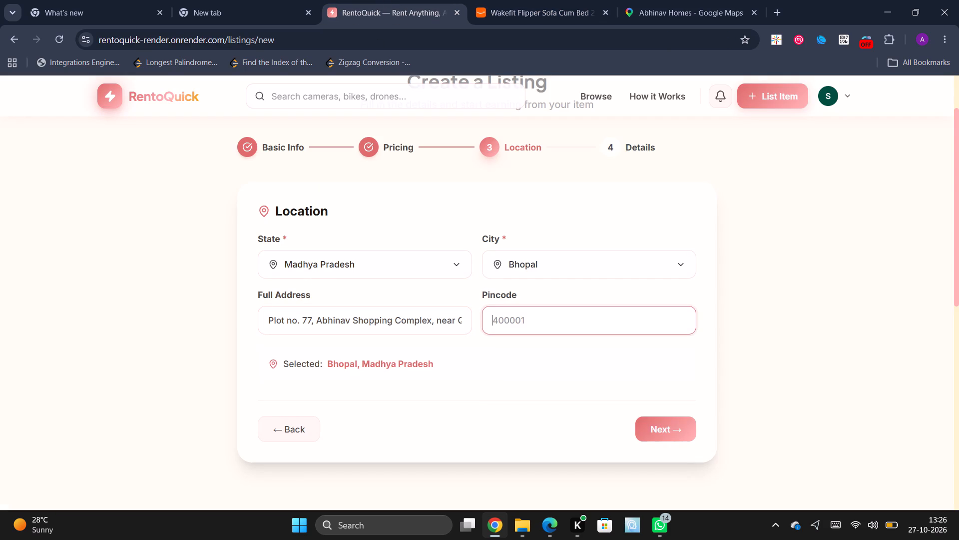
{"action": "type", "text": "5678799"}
{"action": "left_click", "coordinate": [648, 432]}
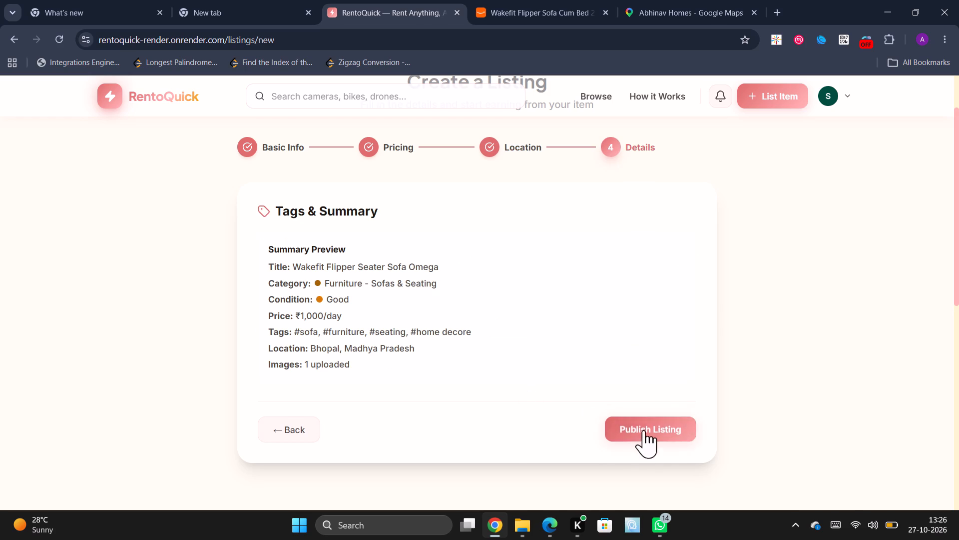
Publish the Wakefit Flipper Seater Sofa Omega rental listing.
{"action": "left_click", "coordinate": [653, 434]}
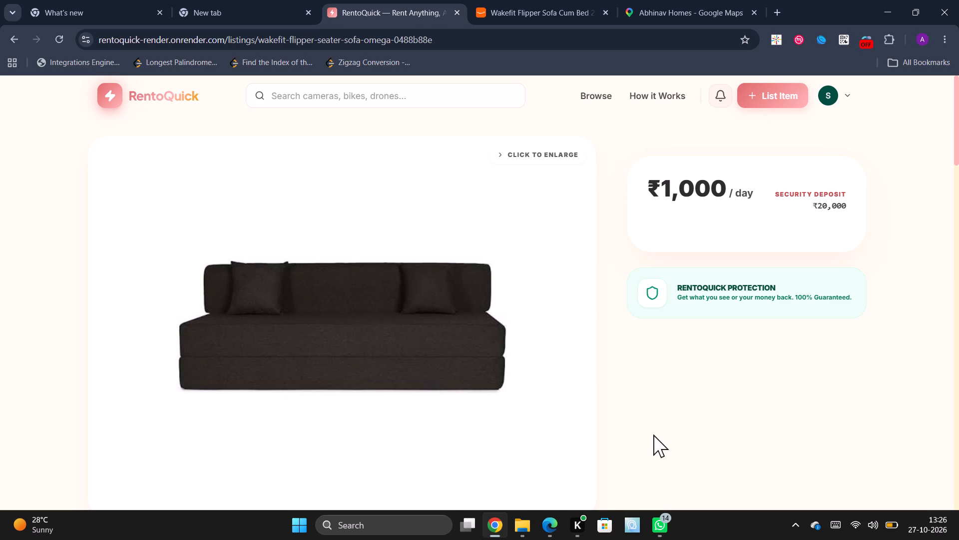
Review the published sofa listing page, checking its image, price, description, availability calendar, owner and reviews sections.
{"action": "scroll", "coordinate": [510, 348], "scroll_direction": "down", "scroll_amount": 5}
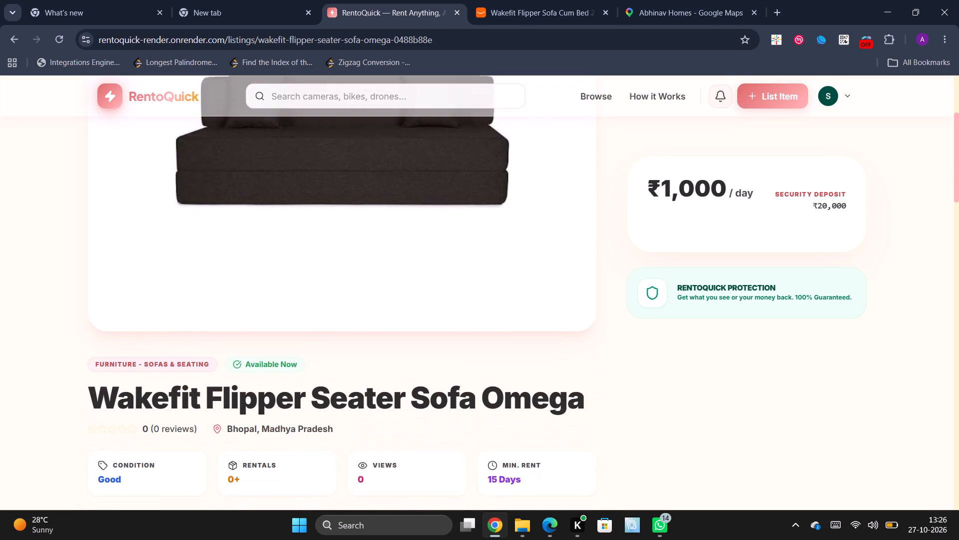
{"action": "scroll", "coordinate": [510, 348], "scroll_direction": "down", "scroll_amount": 4}
{"action": "scroll", "coordinate": [510, 348], "scroll_direction": "up", "scroll_amount": 5}
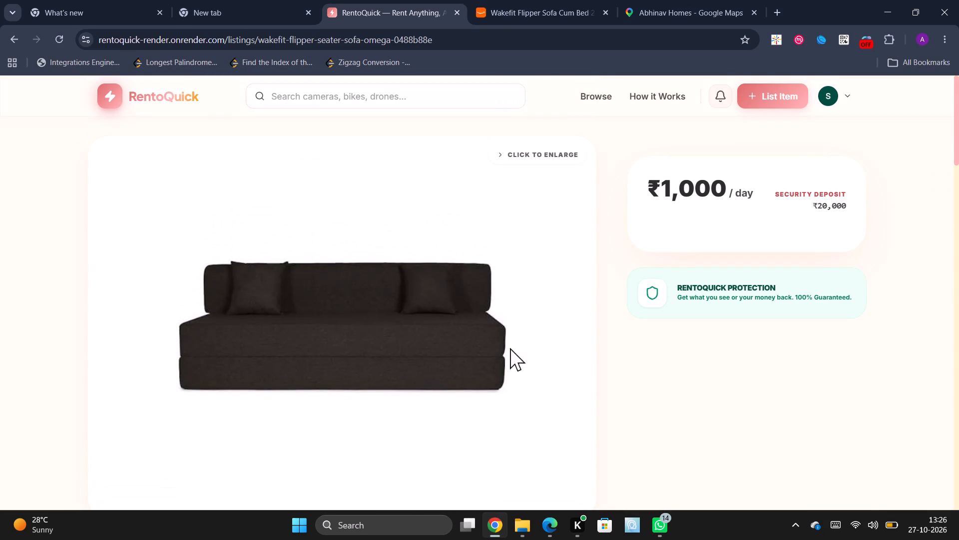
{"action": "double_click", "coordinate": [736, 191]}
{"action": "scroll", "coordinate": [398, 350], "scroll_direction": "down", "scroll_amount": 2}
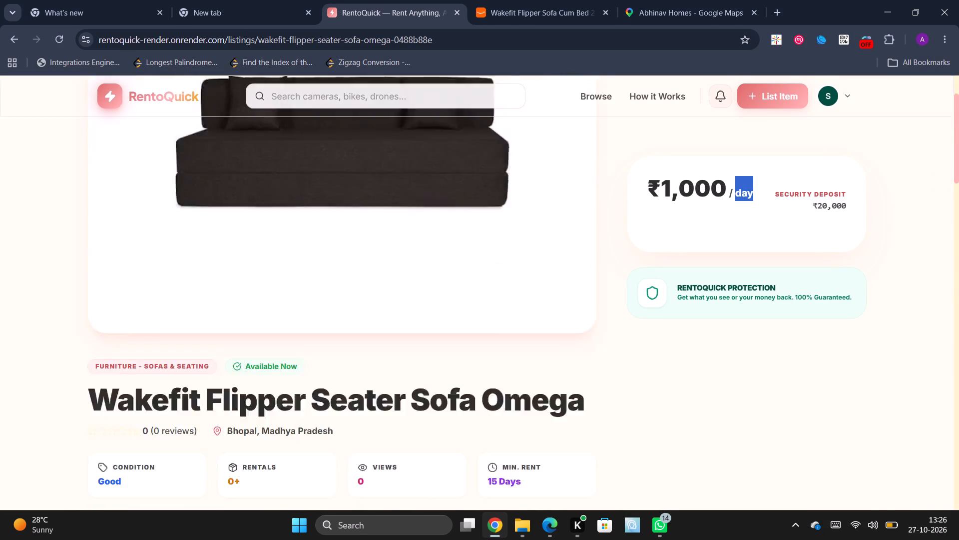
{"action": "scroll", "coordinate": [398, 350], "scroll_direction": "down", "scroll_amount": 3}
{"action": "scroll", "coordinate": [398, 350], "scroll_direction": "up", "scroll_amount": 2}
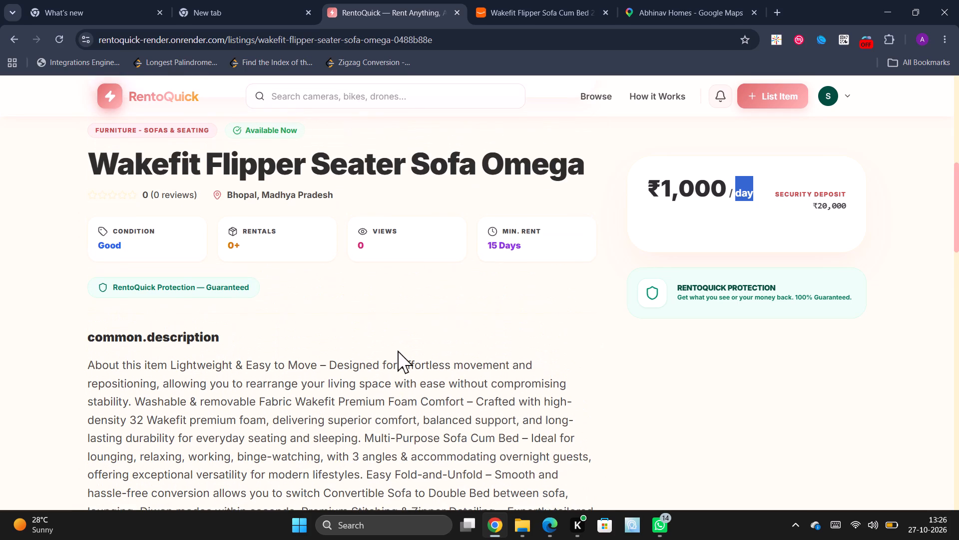
{"action": "scroll", "coordinate": [398, 350], "scroll_direction": "down", "scroll_amount": 6}
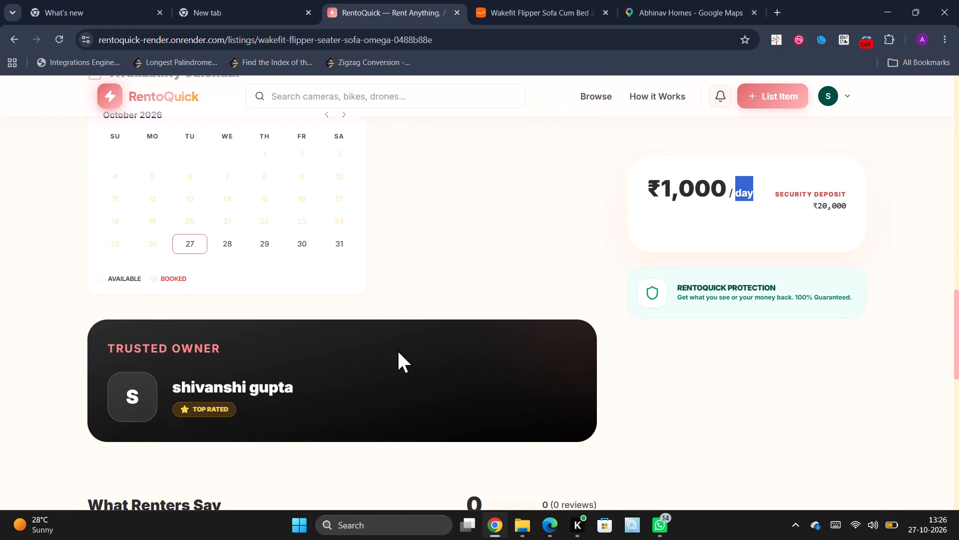
{"action": "scroll", "coordinate": [398, 350], "scroll_direction": "down", "scroll_amount": 3}
{"action": "scroll", "coordinate": [398, 348], "scroll_direction": "up", "scroll_amount": 2}
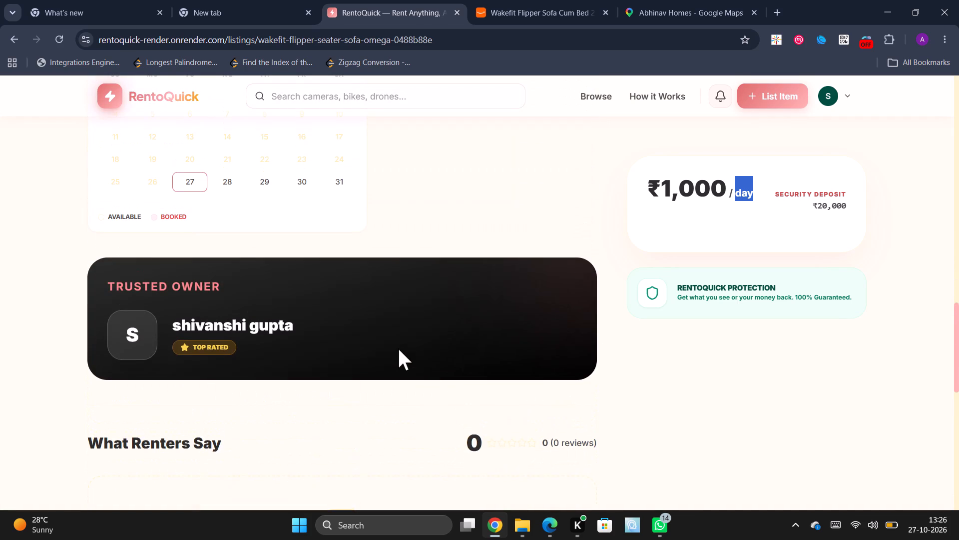
Check the reviews section of the published sofa listing and return to its product image.
{"action": "scroll", "coordinate": [398, 348], "scroll_direction": "down", "scroll_amount": 2}
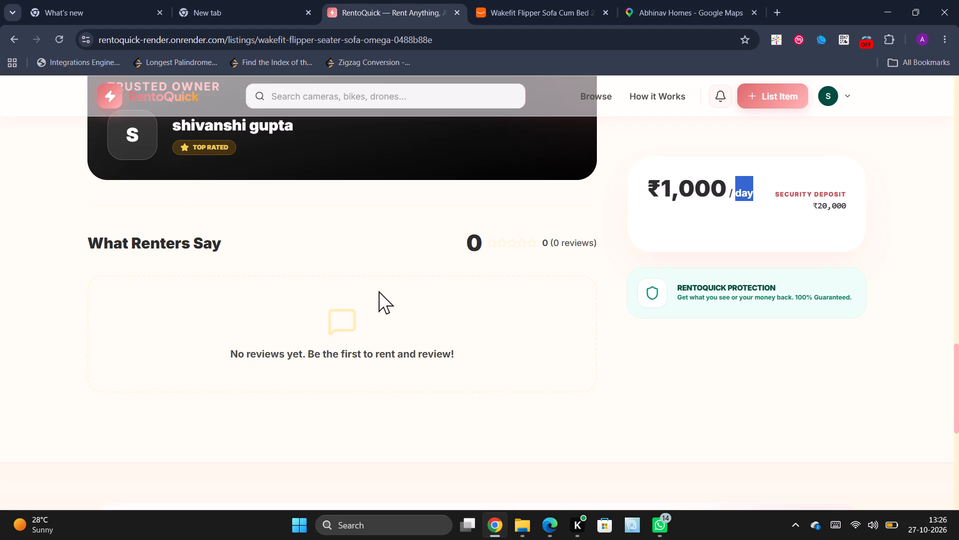
{"action": "scroll", "coordinate": [379, 291], "scroll_direction": "up", "scroll_amount": 6}
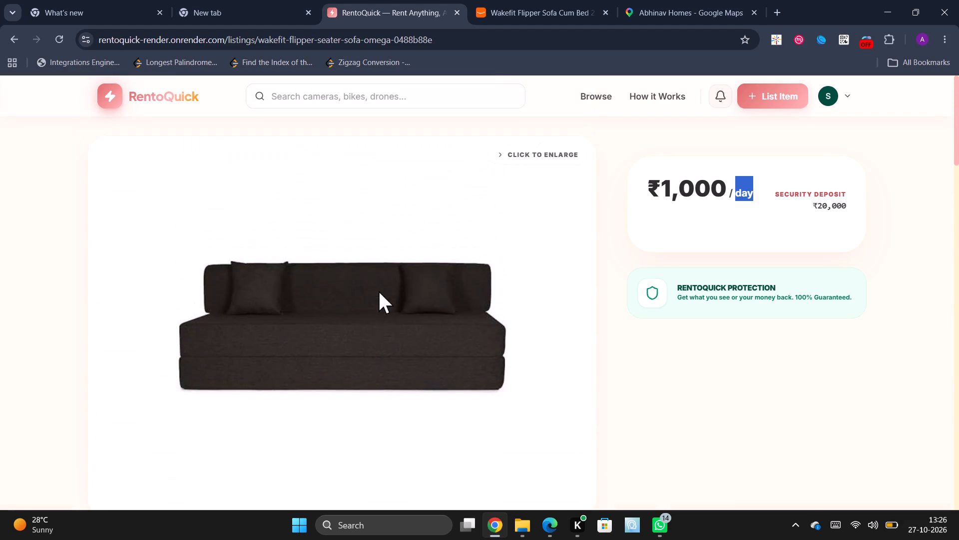
Close the What's new, New tab and Abhinav Homes map pages, and return to the RentoQuick sofa listing.
{"action": "left_click", "coordinate": [487, 0]}
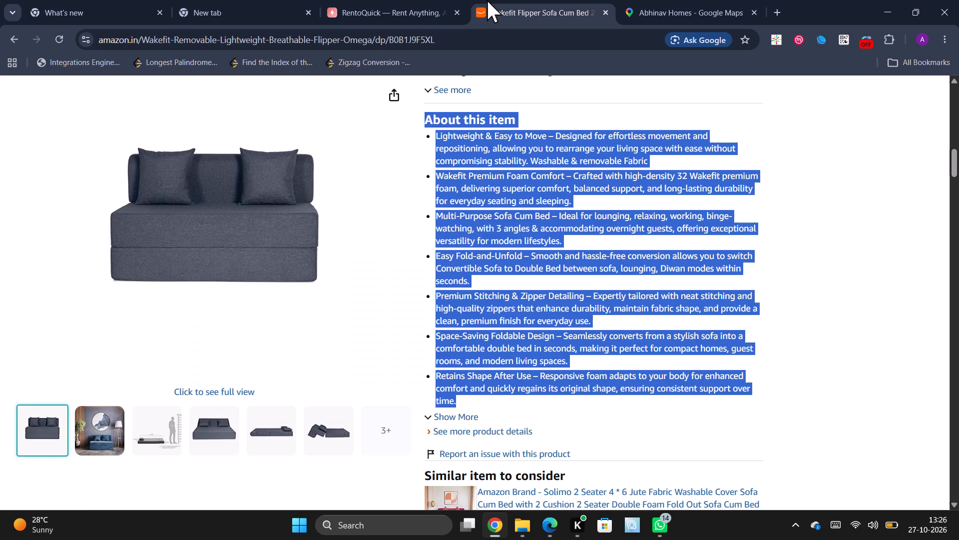
{"action": "left_click", "coordinate": [149, 0]}
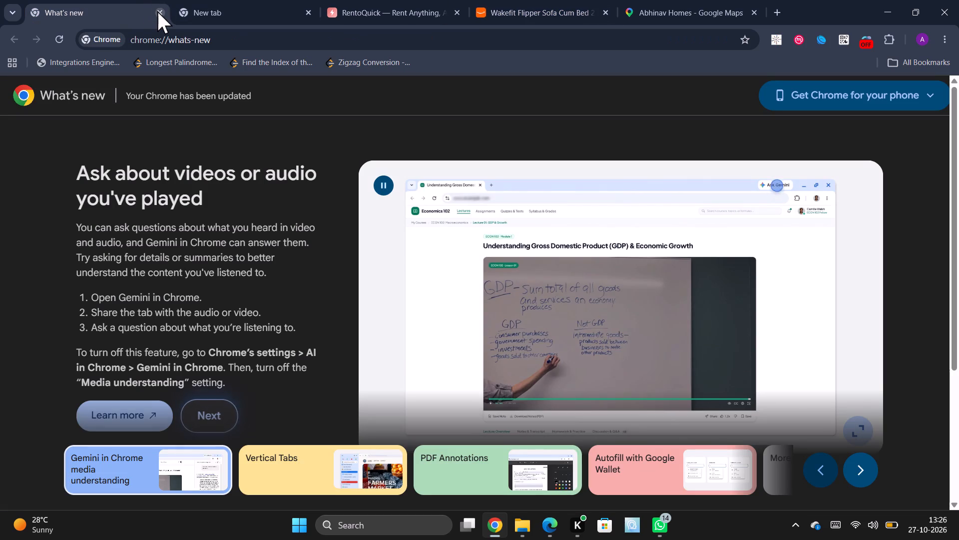
{"action": "left_click", "coordinate": [157, 11]}
{"action": "left_click", "coordinate": [157, 11]}
{"action": "left_click", "coordinate": [420, 0]}
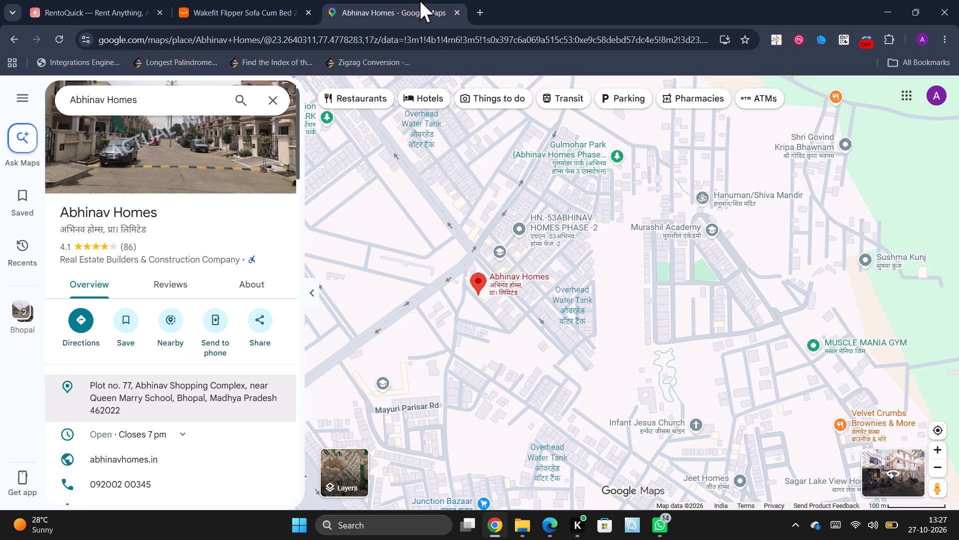
{"action": "left_click", "coordinate": [458, 11]}
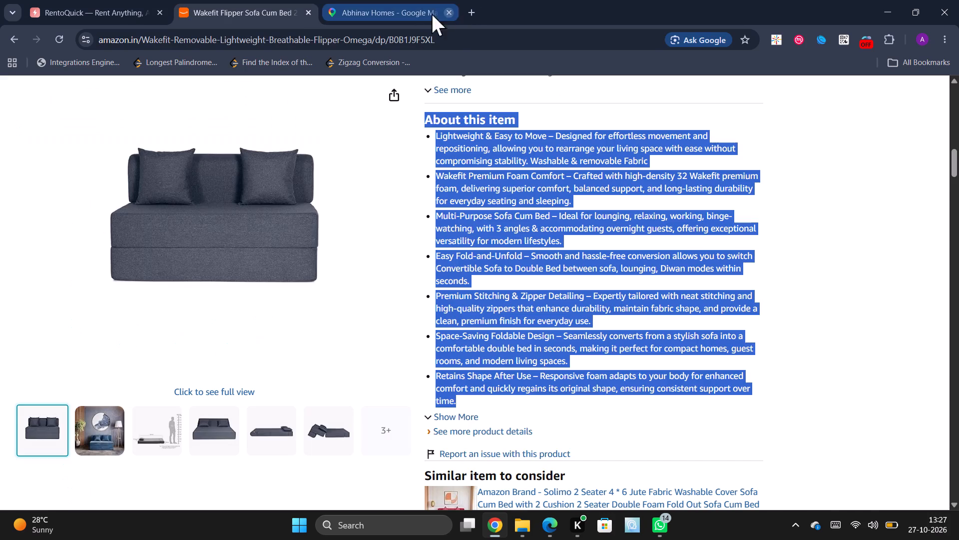
{"action": "left_click", "coordinate": [46, 0]}
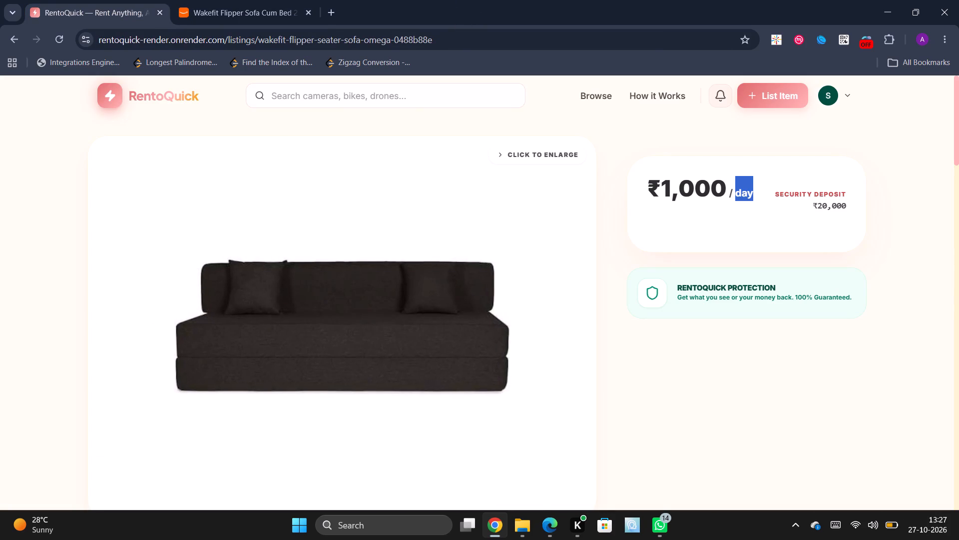
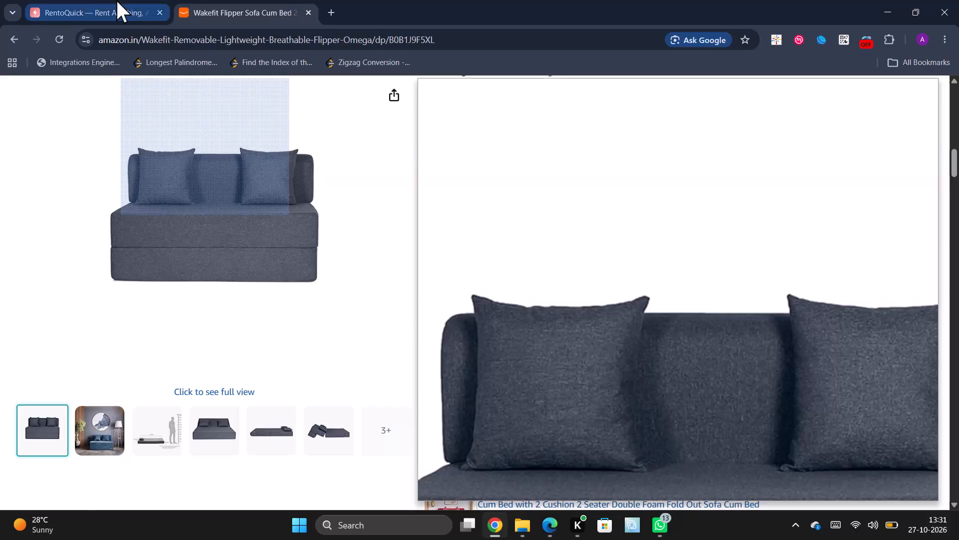
Return to the published RentoQuick sofa listing and check its image, price, item details and description.
{"action": "left_click", "coordinate": [116, 0]}
{"action": "scroll", "coordinate": [212, 317], "scroll_direction": "up", "scroll_amount": 1}
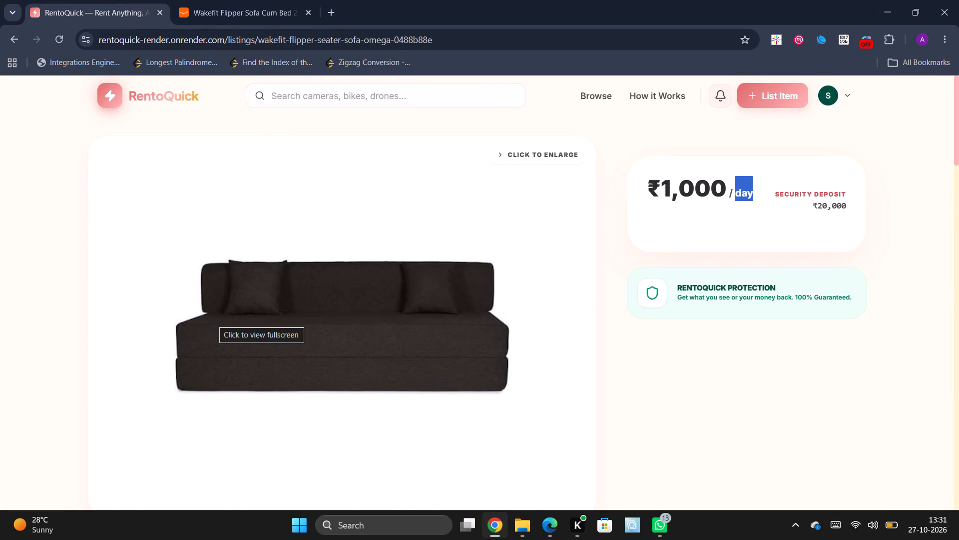
{"action": "scroll", "coordinate": [212, 317], "scroll_direction": "up", "scroll_amount": 1}
{"action": "scroll", "coordinate": [212, 317], "scroll_direction": "down", "scroll_amount": 11}
{"action": "scroll", "coordinate": [212, 317], "scroll_direction": "up", "scroll_amount": 3}
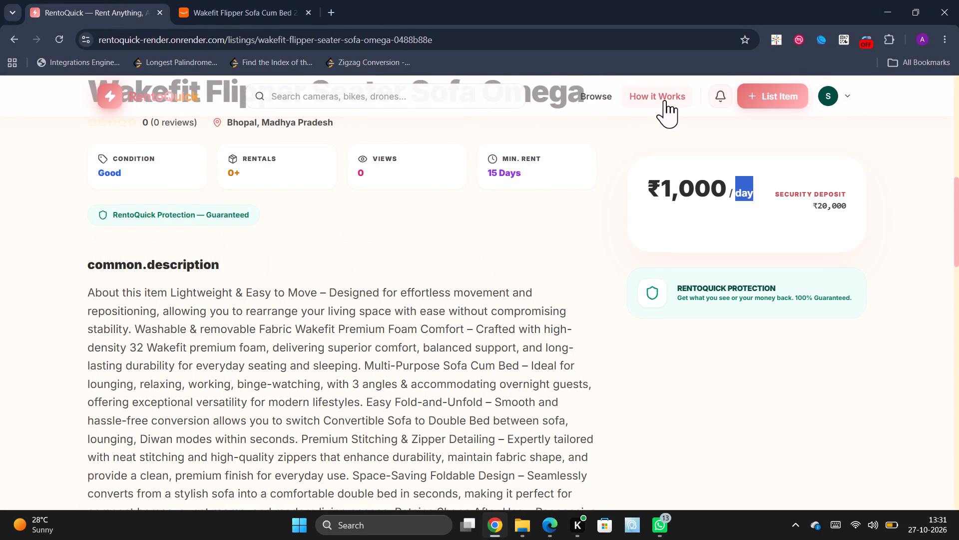
Browse all RentoQuick listings and look through the item cards, including the Wakefit Flipper Seater Sofa Omega.
{"action": "left_click", "coordinate": [601, 105]}
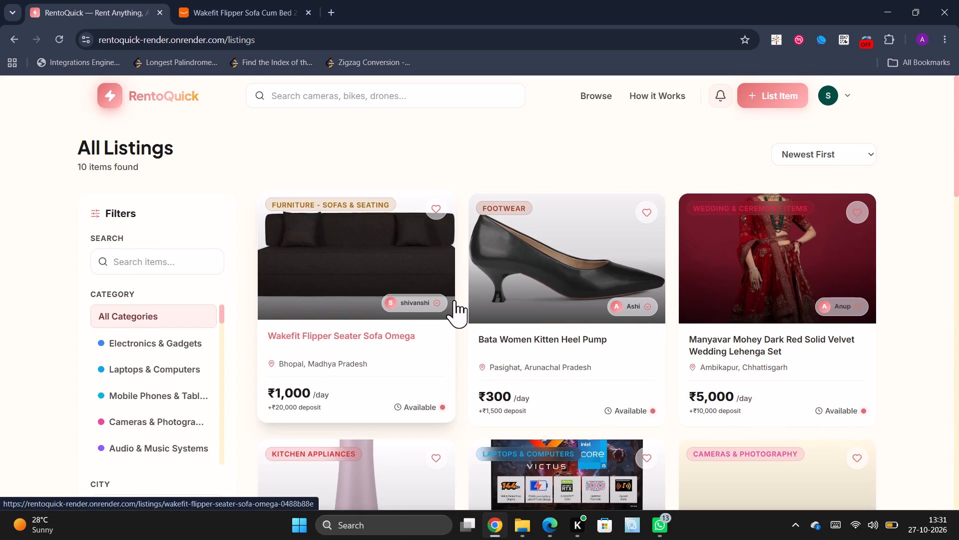
{"action": "scroll", "coordinate": [455, 300], "scroll_direction": "down", "scroll_amount": 7}
{"action": "scroll", "coordinate": [455, 300], "scroll_direction": "up", "scroll_amount": 6}
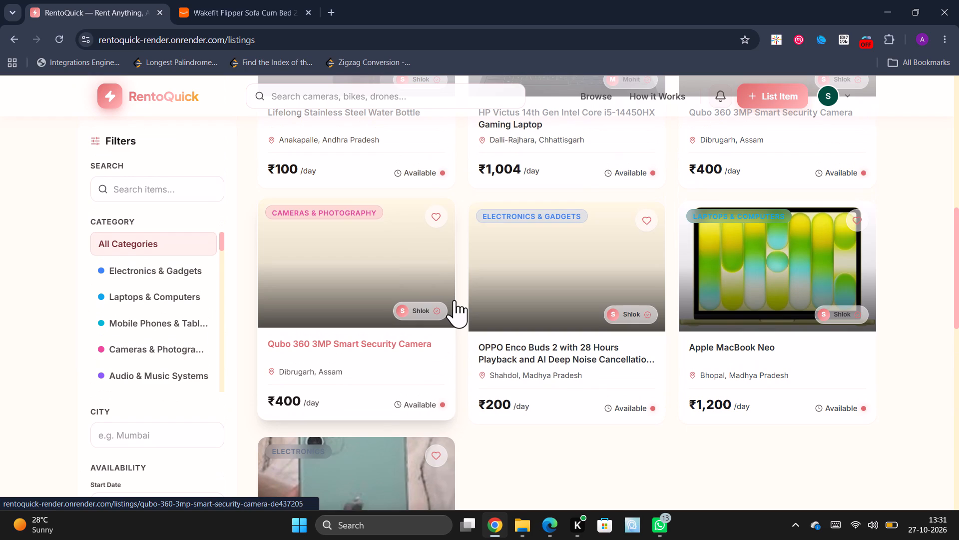
{"action": "scroll", "coordinate": [454, 317], "scroll_direction": "up", "scroll_amount": 1}
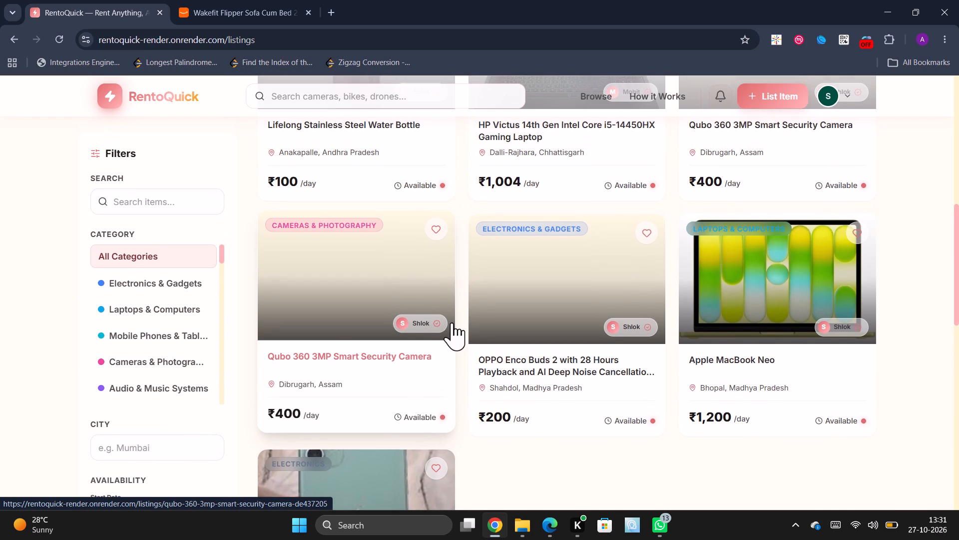
Look through the item cards on the All Listings page, from the older rentals to the newest sofa listing.
{"action": "scroll", "coordinate": [452, 322], "scroll_direction": "up", "scroll_amount": 1}
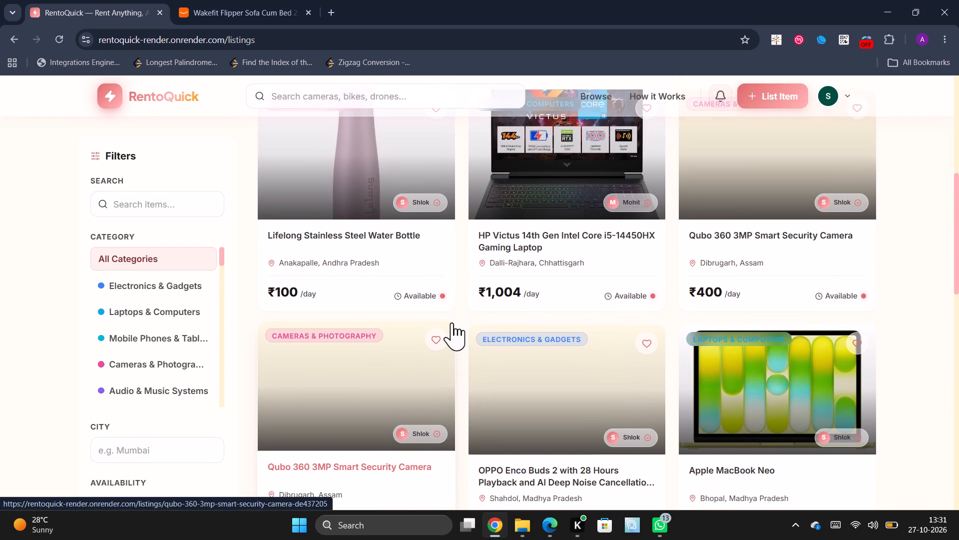
{"action": "scroll", "coordinate": [452, 322], "scroll_direction": "up", "scroll_amount": 5}
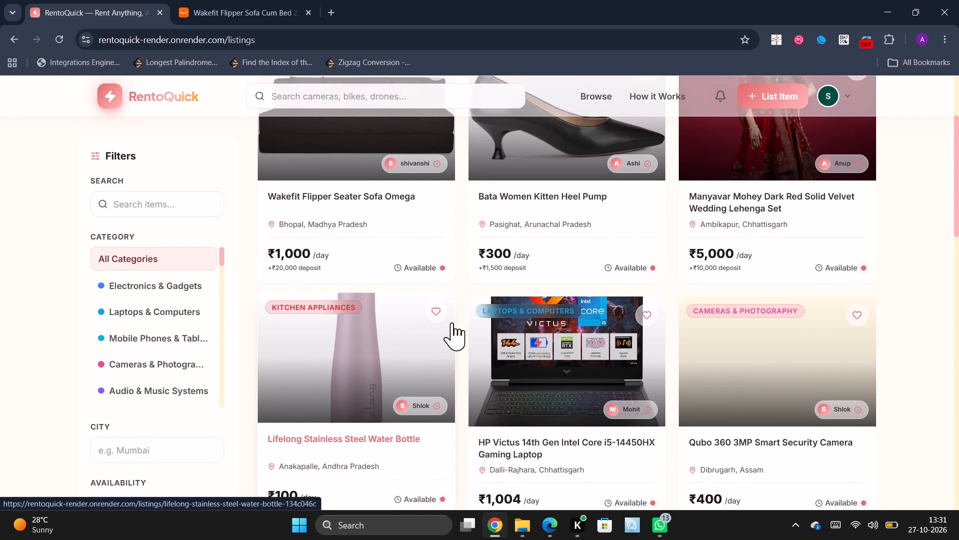
{"action": "scroll", "coordinate": [452, 322], "scroll_direction": "up", "scroll_amount": 1}
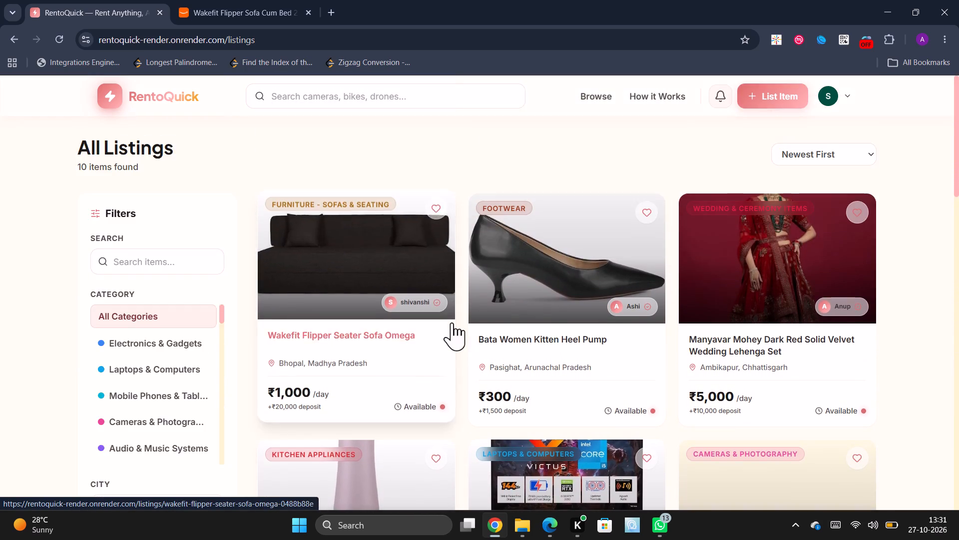
{"action": "scroll", "coordinate": [452, 322], "scroll_direction": "down", "scroll_amount": 7}
{"action": "scroll", "coordinate": [452, 322], "scroll_direction": "up", "scroll_amount": 5}
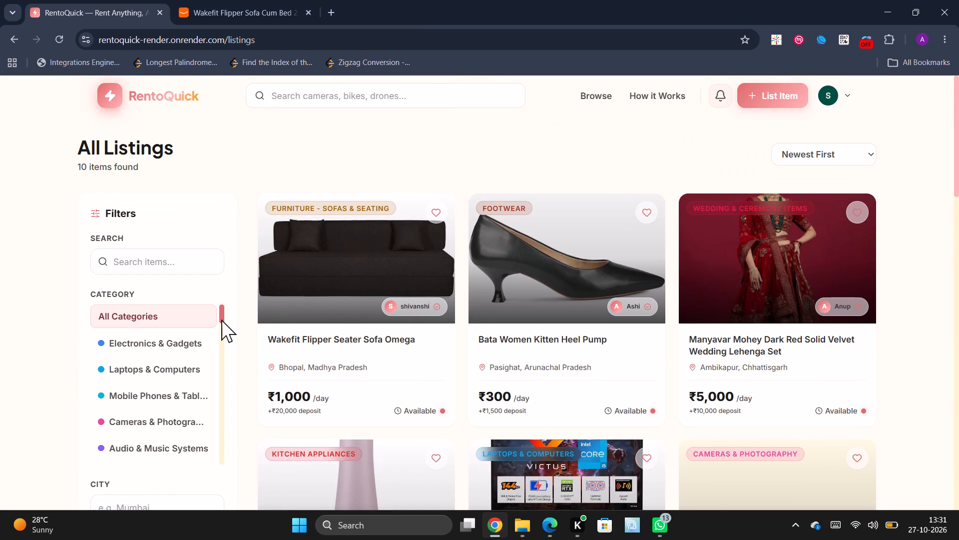
{"action": "scroll", "coordinate": [519, 319], "scroll_direction": "down", "scroll_amount": 3}
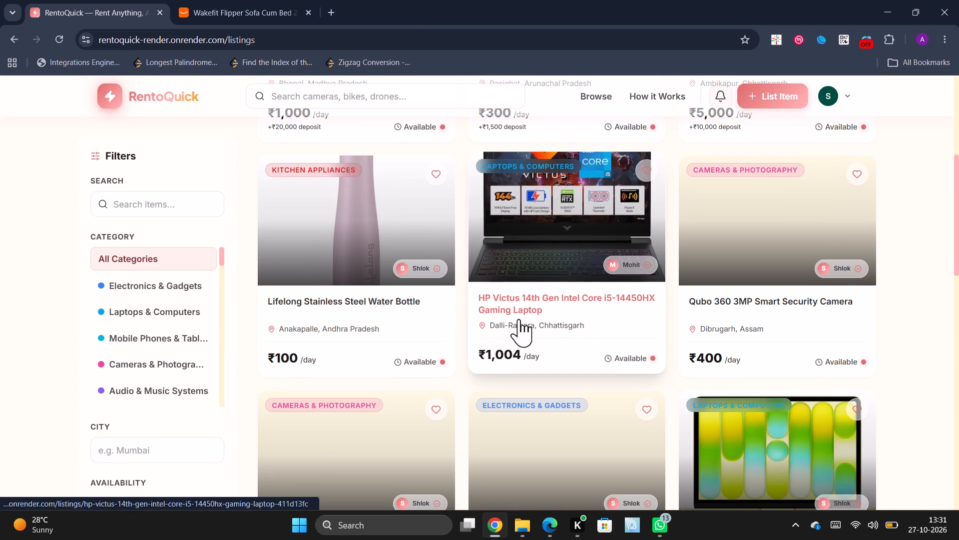
Browse the listings by category, filtering by Cameras & Photography and switching the filter to Audio & Music Systems.
{"action": "left_click", "coordinate": [159, 357]}
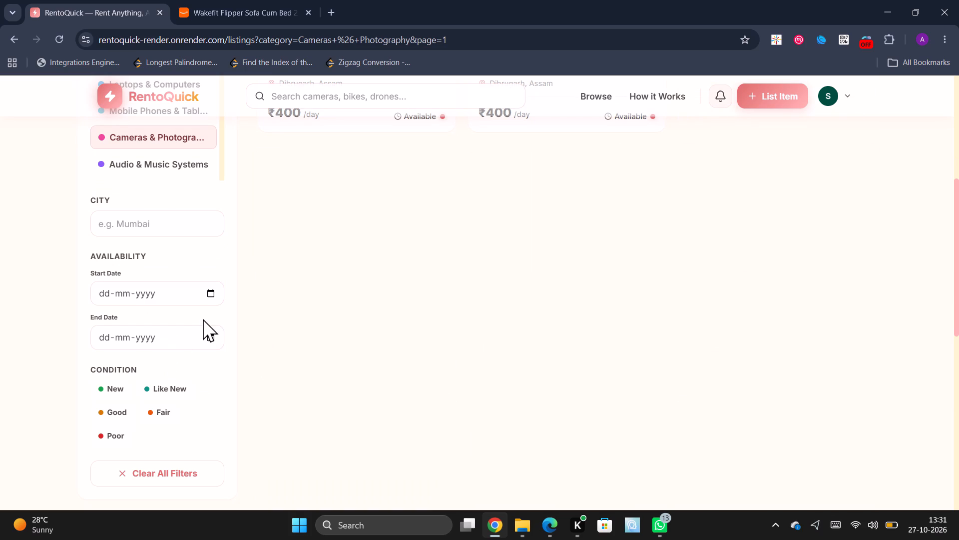
{"action": "scroll", "coordinate": [151, 283], "scroll_direction": "up", "scroll_amount": 5}
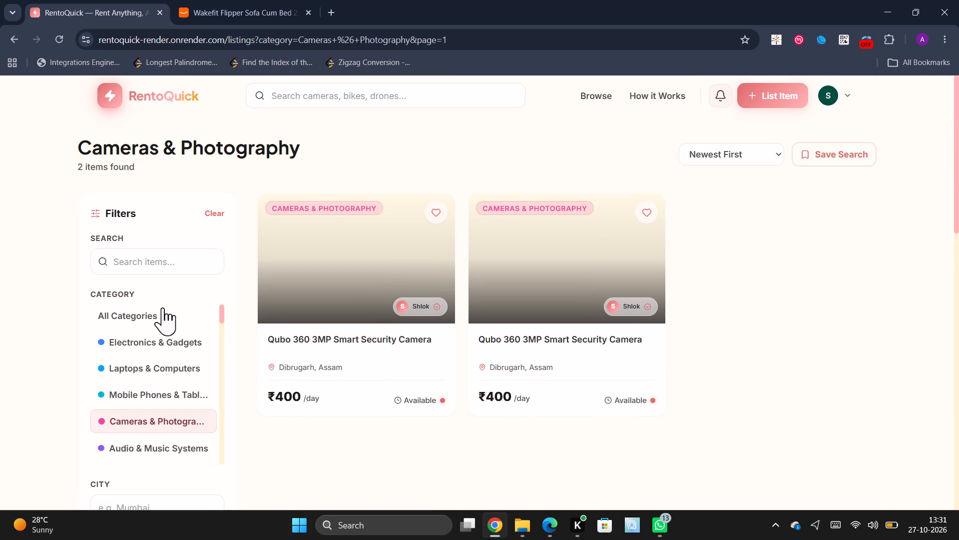
{"action": "scroll", "coordinate": [168, 379], "scroll_direction": "down", "scroll_amount": 2}
{"action": "left_click", "coordinate": [172, 360]}
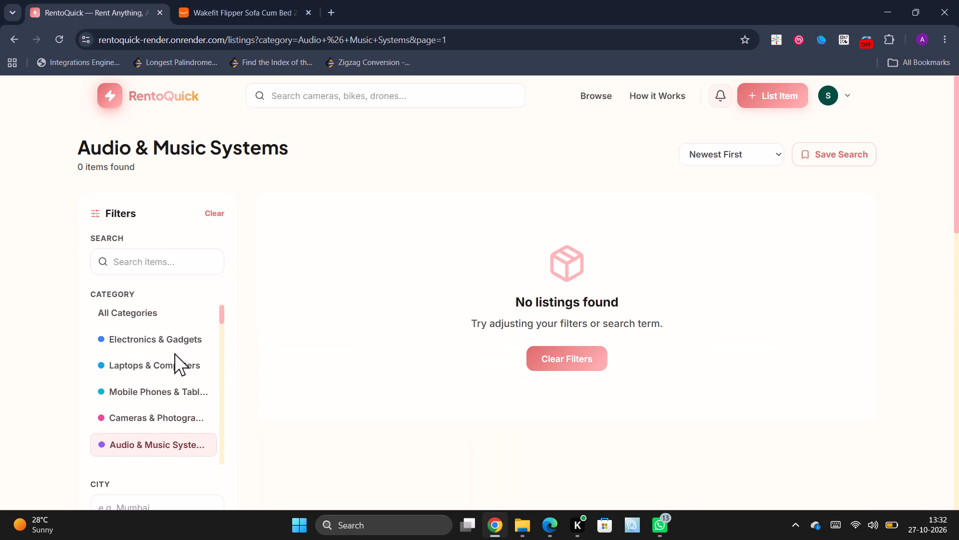
Check the listings filtered by Film & Photography Lighting, Networking & IT Equipment, and Printing & Scanning Equipment in turn.
{"action": "scroll", "coordinate": [174, 353], "scroll_direction": "down", "scroll_amount": 3}
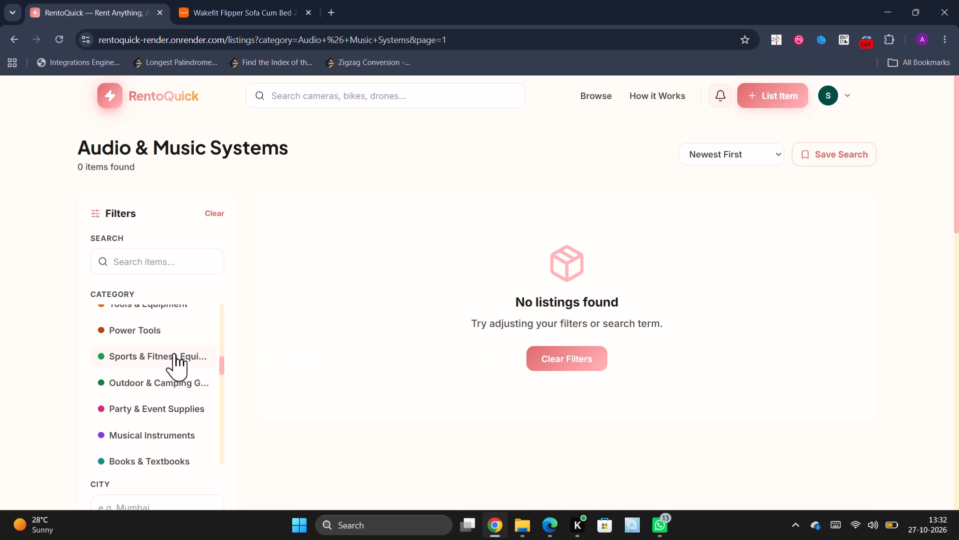
{"action": "scroll", "coordinate": [174, 353], "scroll_direction": "down", "scroll_amount": 7}
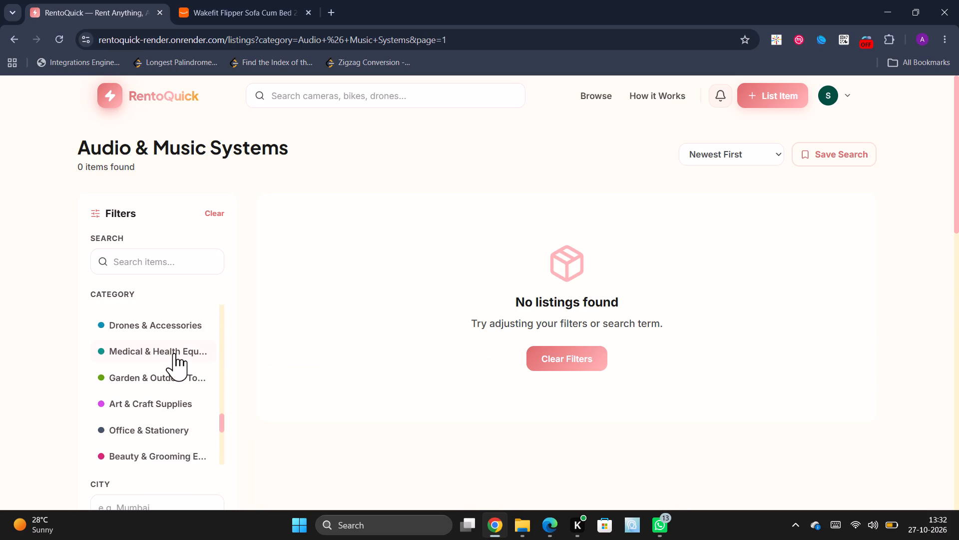
{"action": "scroll", "coordinate": [174, 353], "scroll_direction": "down", "scroll_amount": 5}
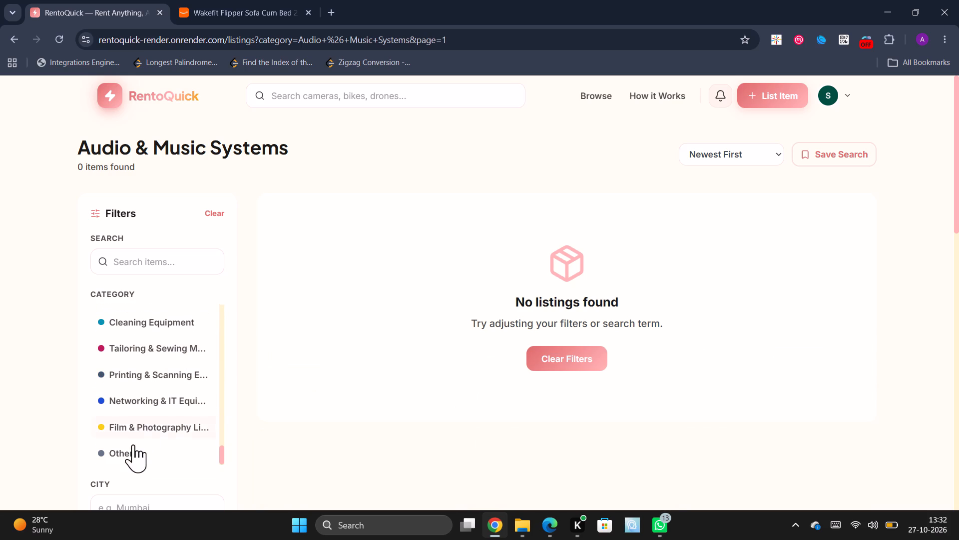
{"action": "left_click", "coordinate": [150, 423]}
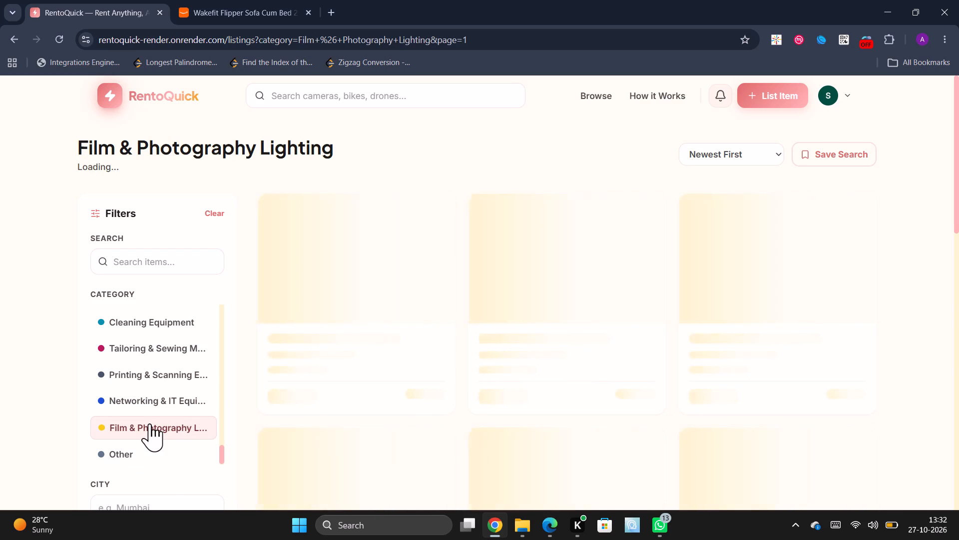
{"action": "left_click", "coordinate": [160, 404]}
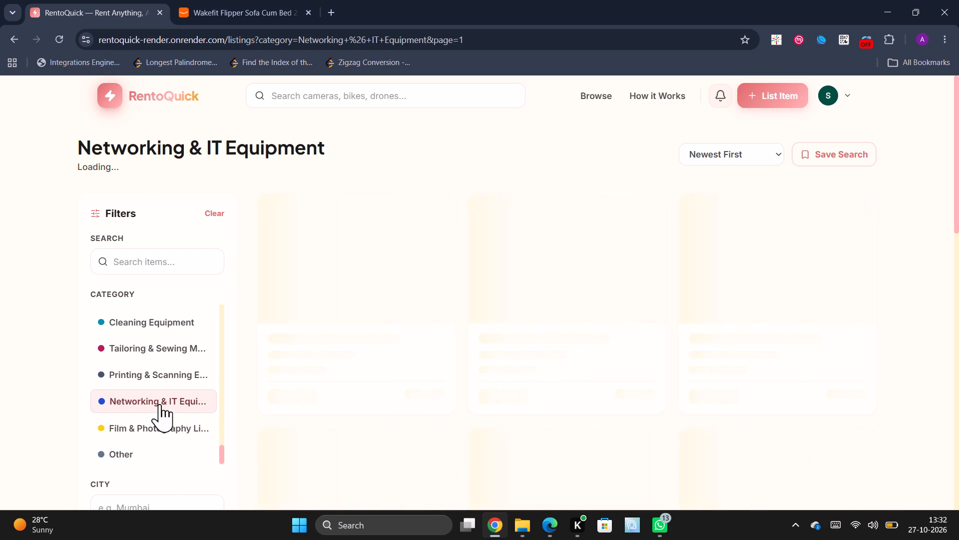
{"action": "left_click", "coordinate": [162, 372]}
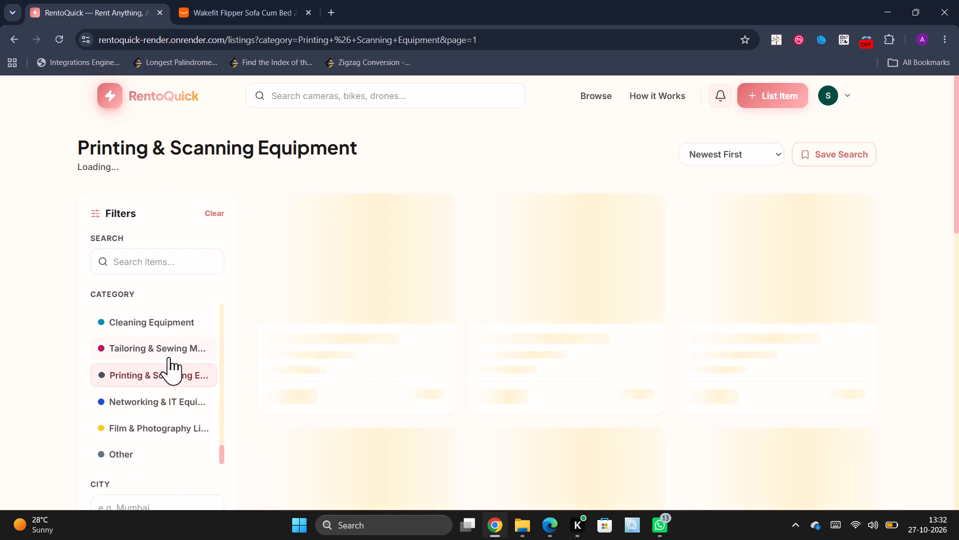
Check the listings in the DJ & Sound Equipment category, switching the filter to Travel & Camping Gear.
{"action": "scroll", "coordinate": [169, 357], "scroll_direction": "up", "scroll_amount": 4}
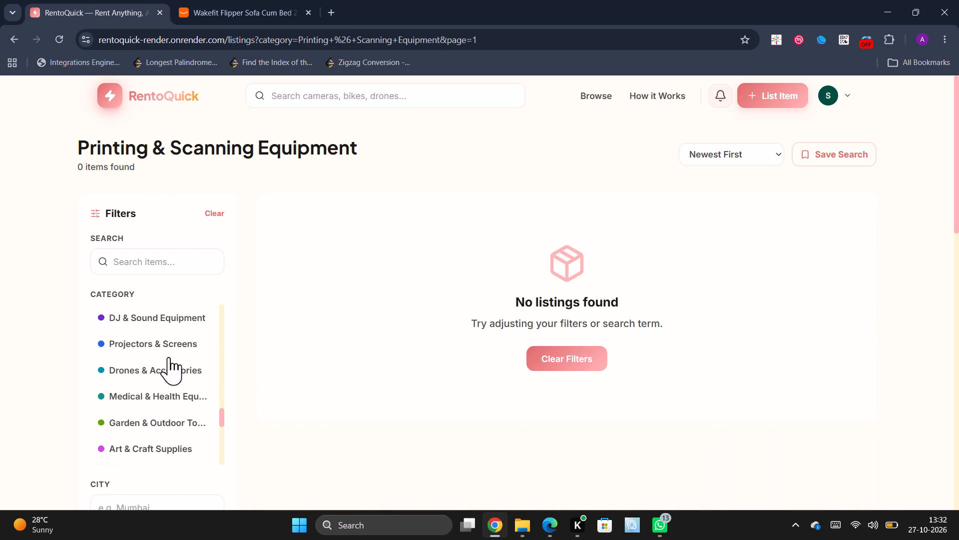
{"action": "scroll", "coordinate": [169, 357], "scroll_direction": "up", "scroll_amount": 2}
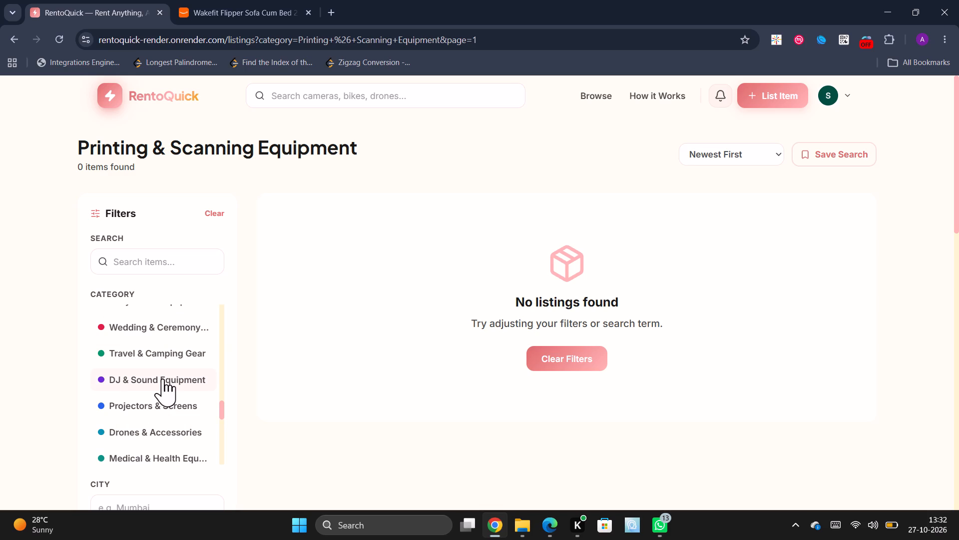
{"action": "left_click", "coordinate": [163, 378]}
{"action": "left_click", "coordinate": [163, 361]}
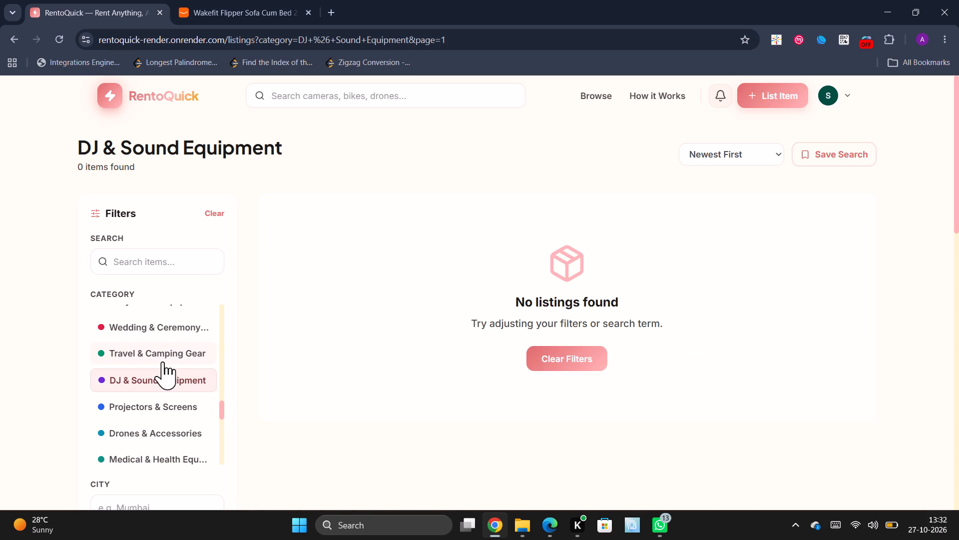
Check the listings in the Wedding & Ceremony Items category, switching the filter to Baby & Kids Equipment.
{"action": "scroll", "coordinate": [163, 361], "scroll_direction": "up", "scroll_amount": 1}
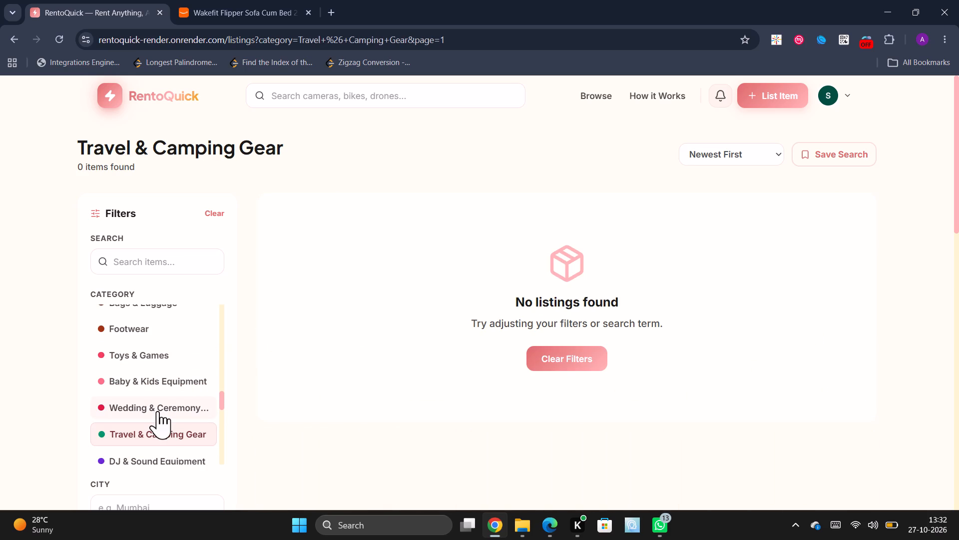
{"action": "left_click", "coordinate": [158, 411]}
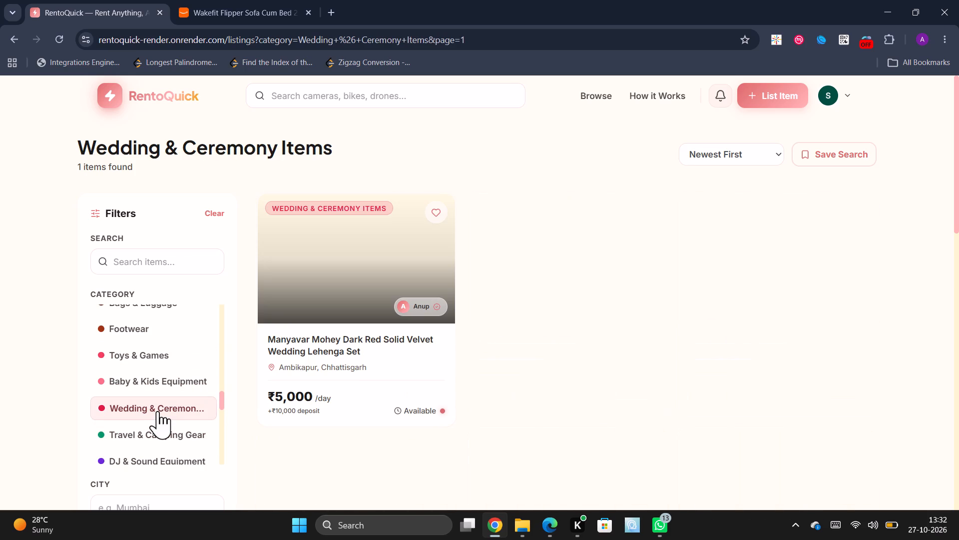
{"action": "left_click", "coordinate": [161, 376]}
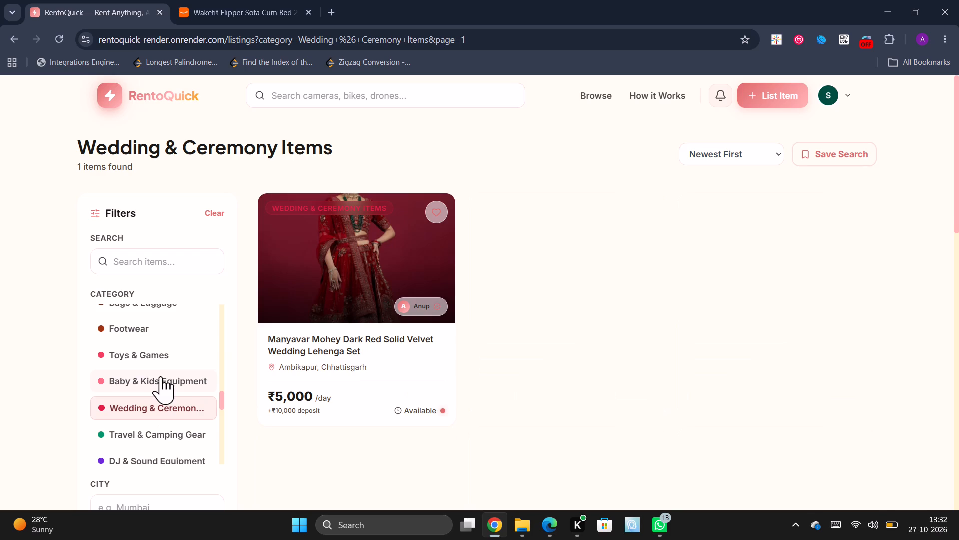
{"action": "scroll", "coordinate": [168, 398], "scroll_direction": "up", "scroll_amount": 1}
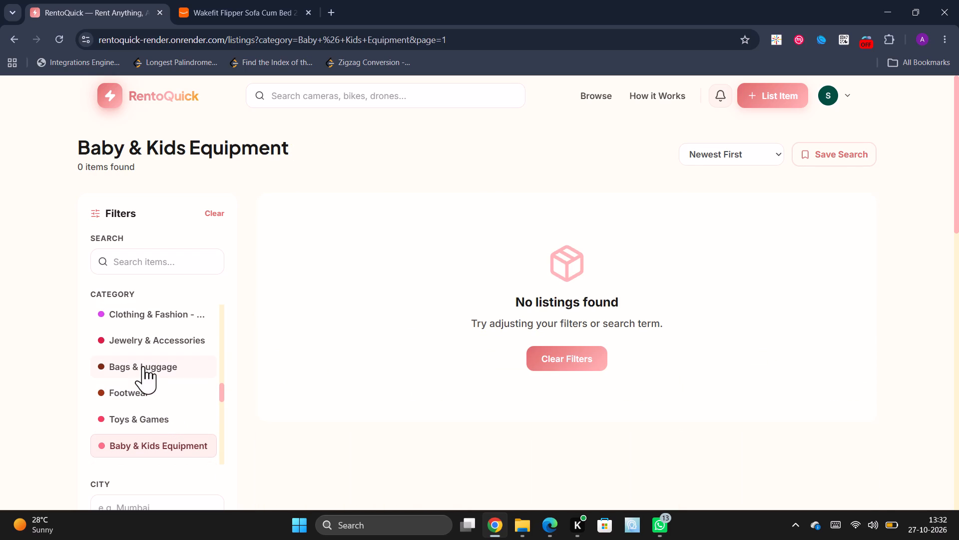
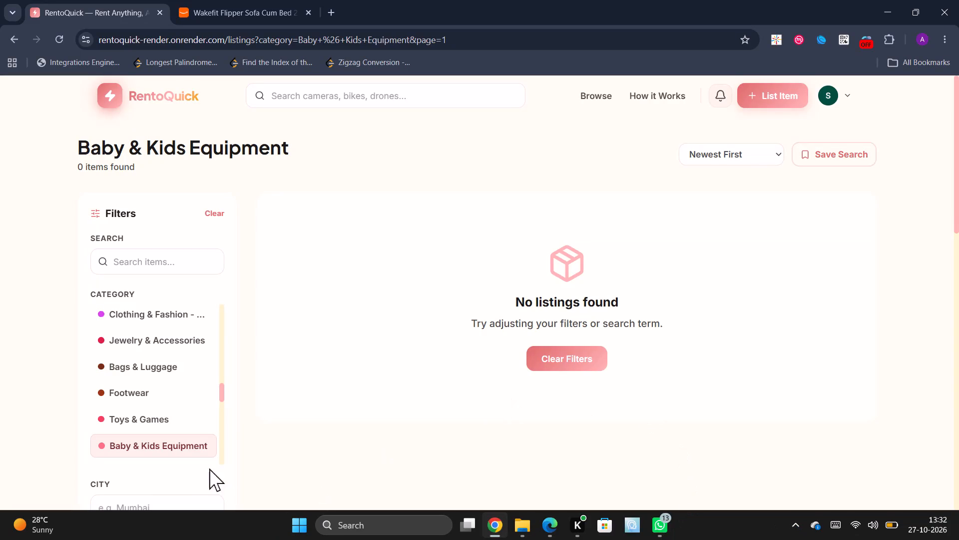
Check the listings in the Bags & Luggage category.
{"action": "left_click", "coordinate": [174, 370]}
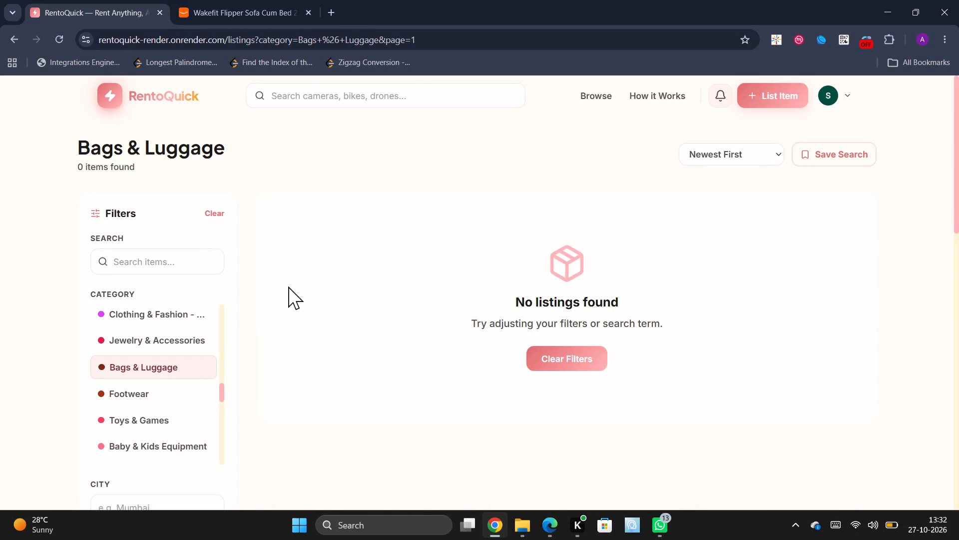
{"action": "scroll", "coordinate": [288, 286], "scroll_direction": "up", "scroll_amount": 1}
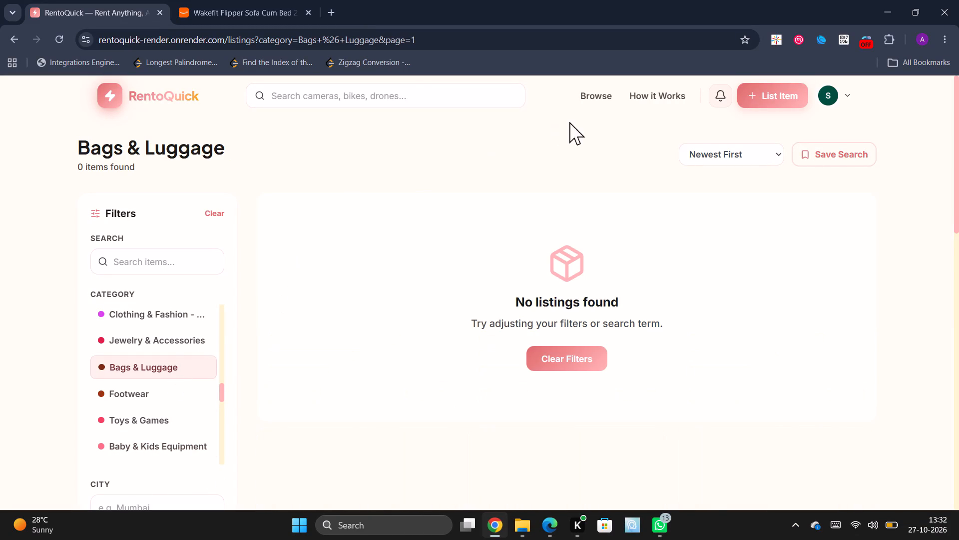
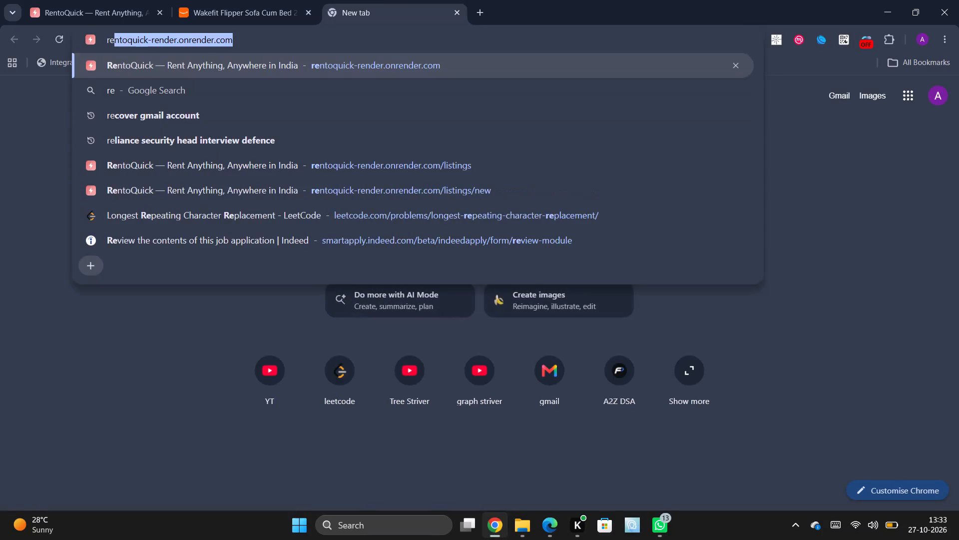
Load the RentoQuick home page, rentoquick-render.onrender.com, in the new tab and cut its web address to the clipboard.
{"action": "key", "text": "Return"}
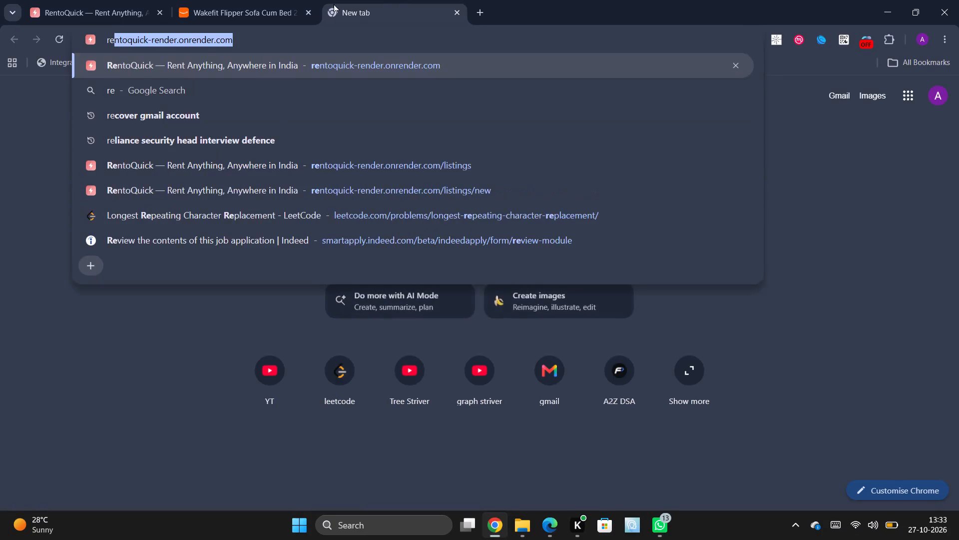
{"action": "left_click", "coordinate": [297, 31]}
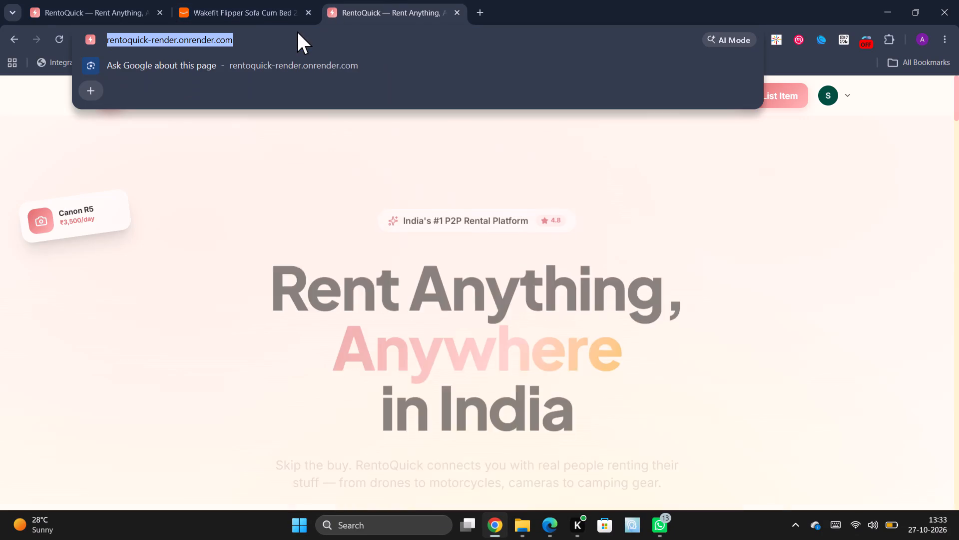
{"action": "key", "text": "ctrl+x"}
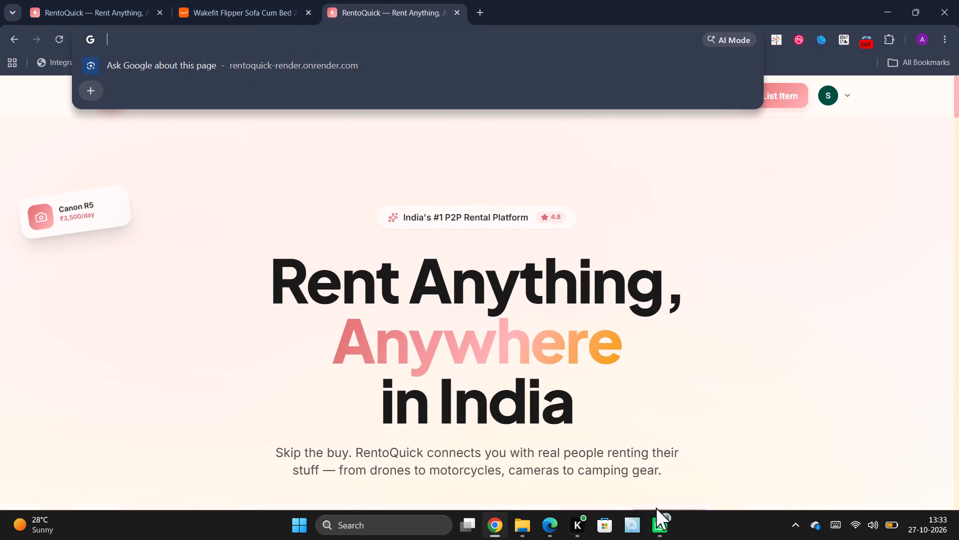
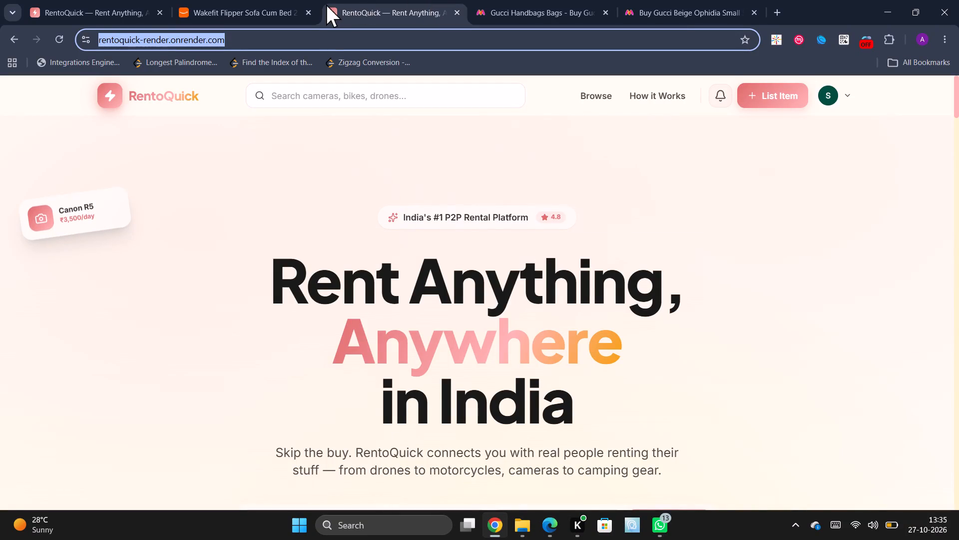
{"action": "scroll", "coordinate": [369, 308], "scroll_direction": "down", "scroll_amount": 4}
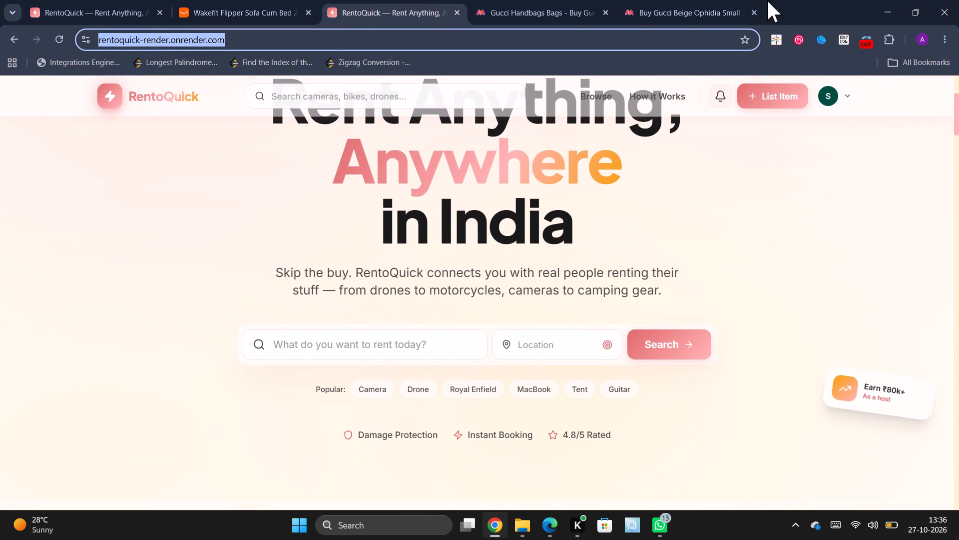